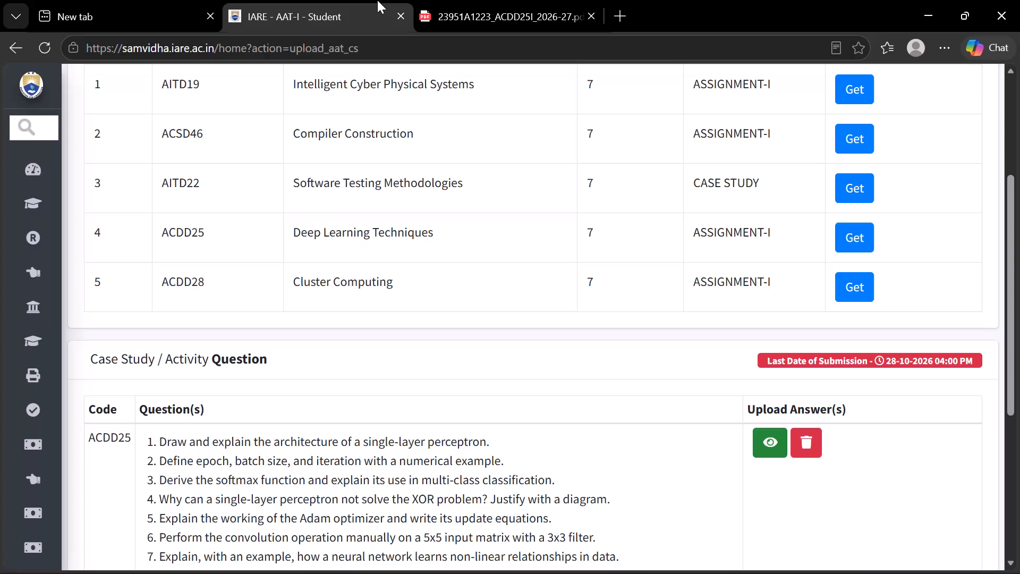
View the cover page and first answers of the uploaded ACDD25 assignment PDF, and return to the AAT-I page.
left_click(508, 0)
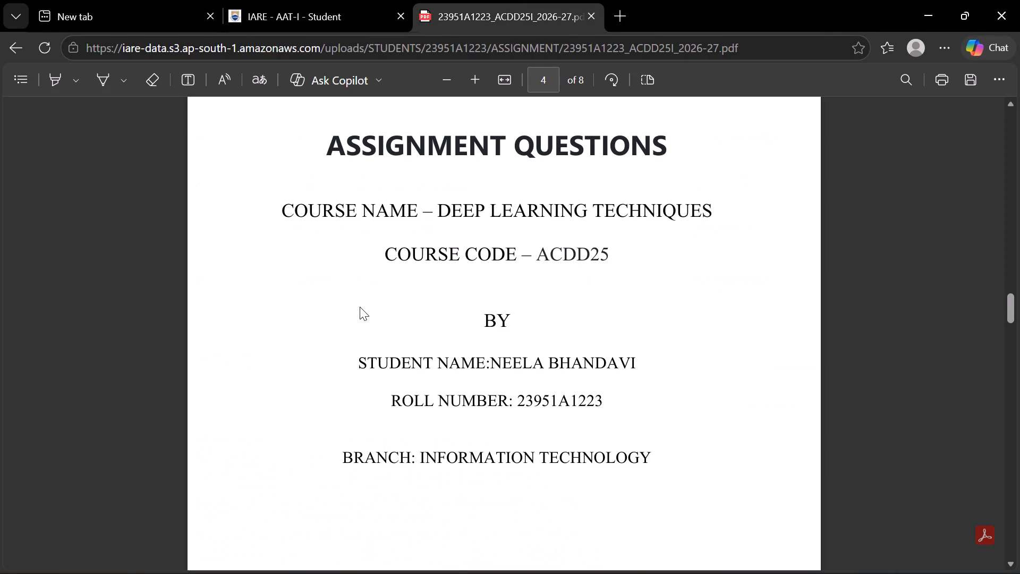
scroll(360, 307, "down", 5)
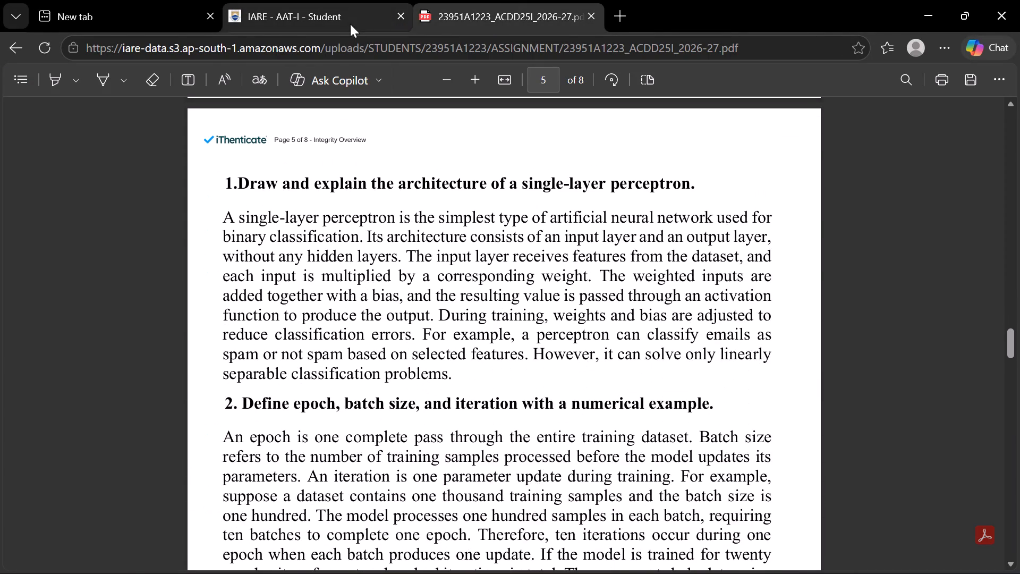
left_click(350, 24)
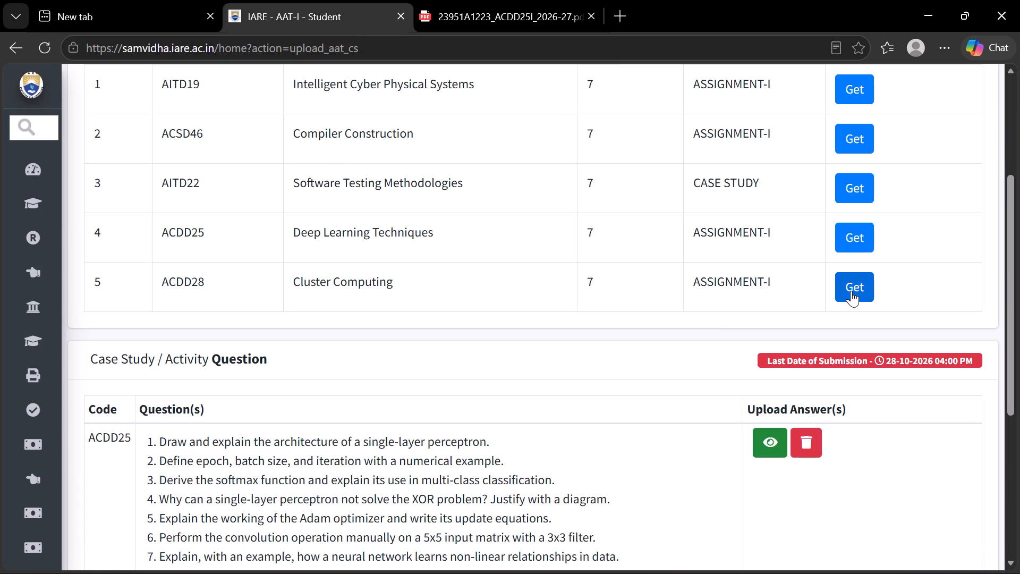
Get the ASSIGNMENT-I questions for ACDD28 Cluster Computing and dismiss the notice.
left_click(851, 291)
left_click(791, 362)
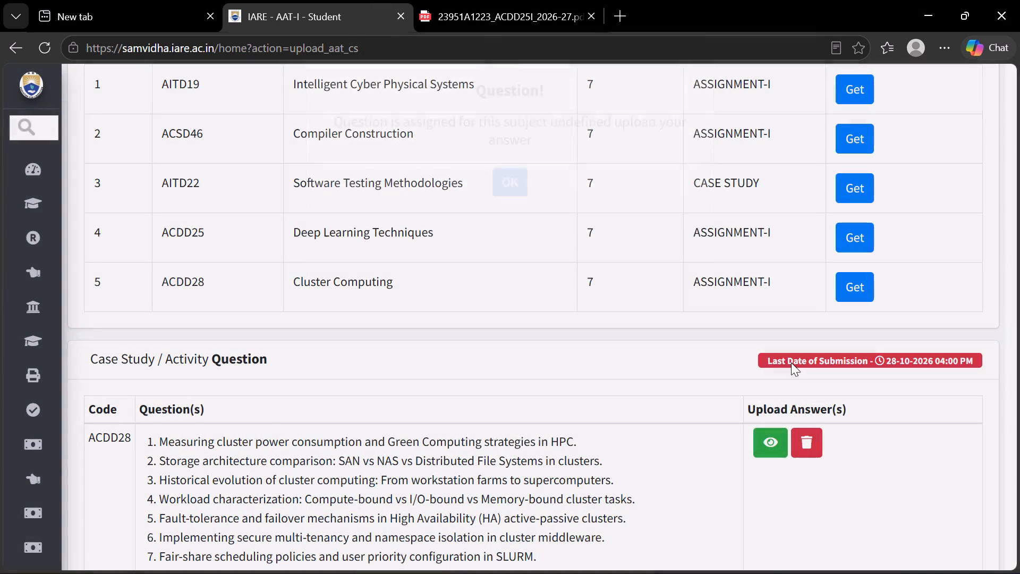
scroll(791, 362, "down", 2)
right_click(791, 362)
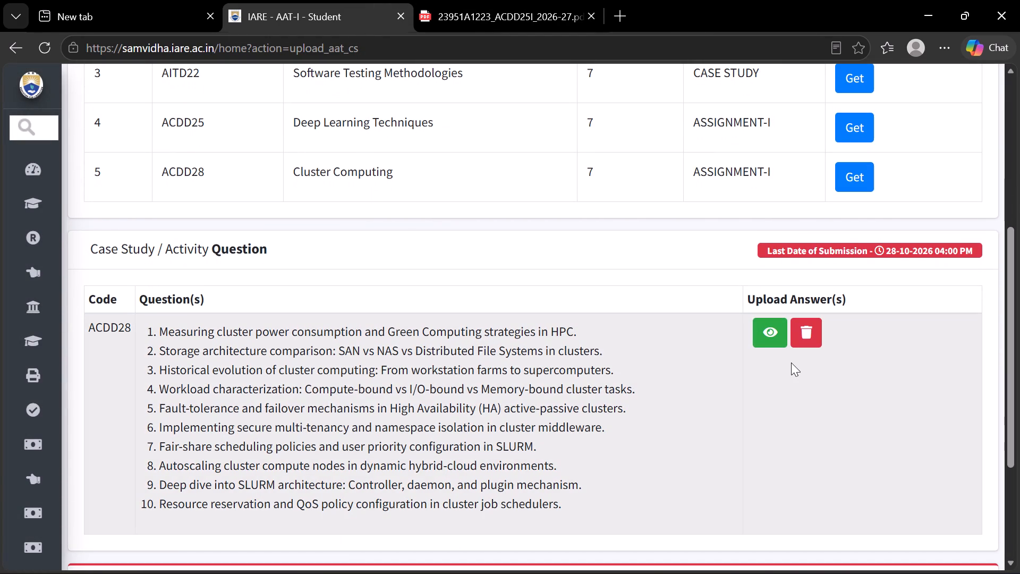
Recheck the cover page of the ACDD25 Deep Learning Techniques PDF and close that document.
left_click(435, 0)
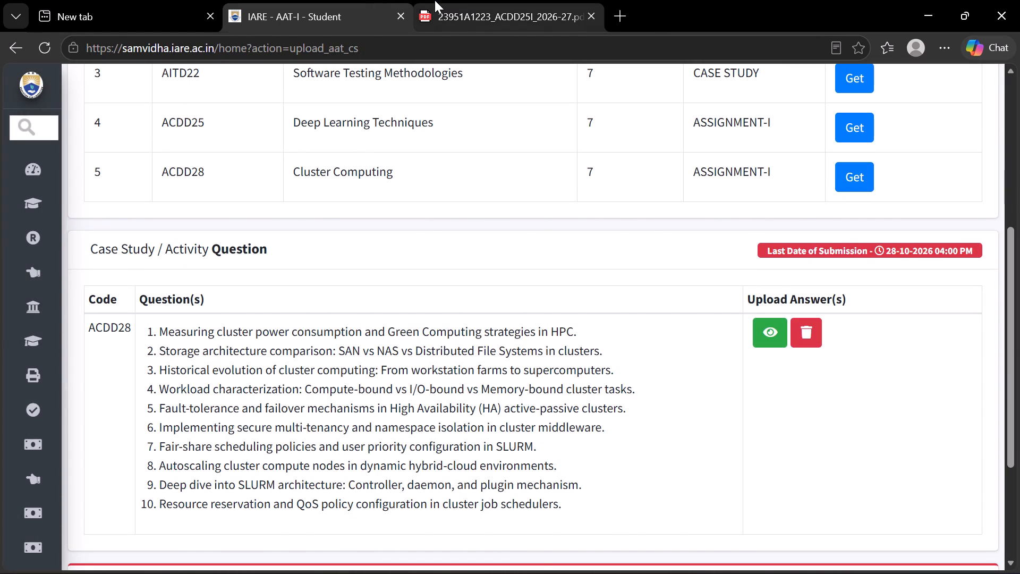
left_click(305, 0)
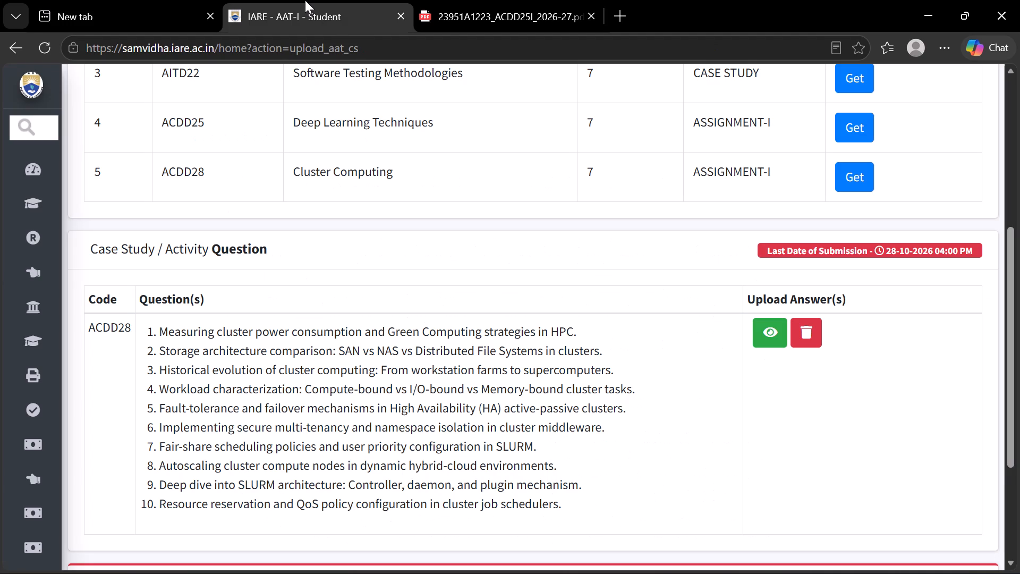
left_click(441, 0)
scroll(283, 289, "up", 5)
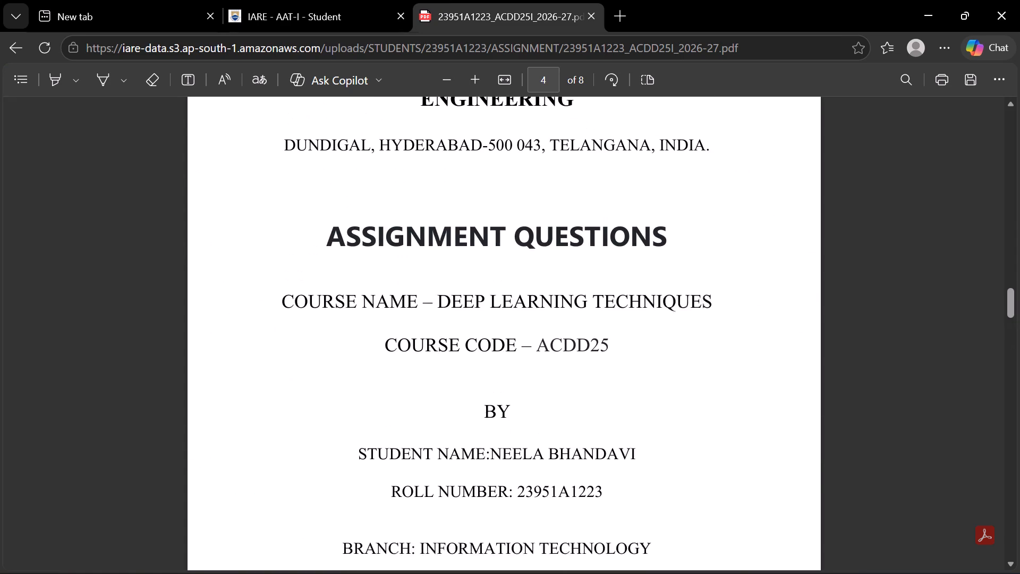
scroll(283, 289, "down", 1)
left_click(593, 16)
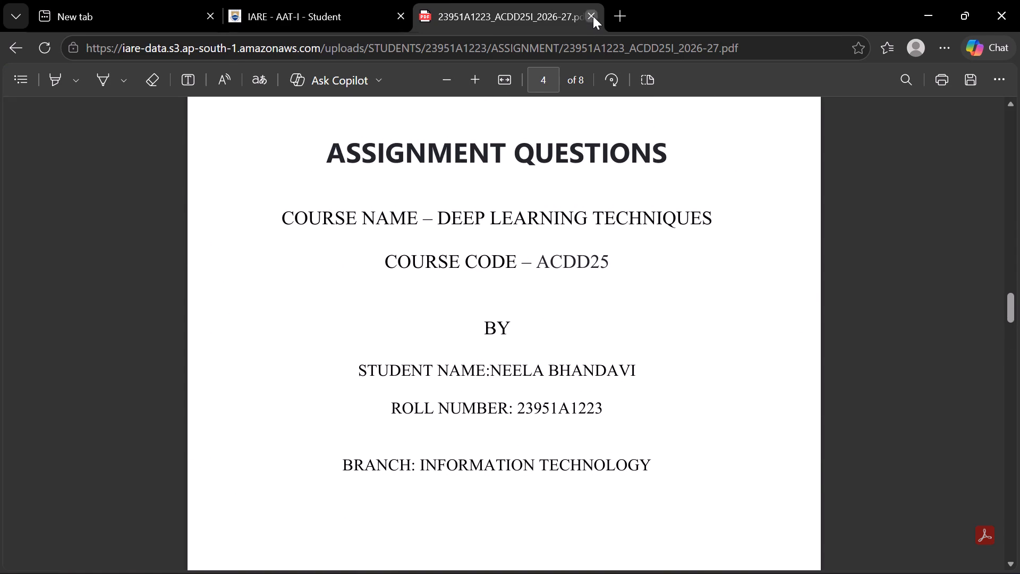
Open the uploaded answer PDF for ACDD28 Cluster Computing, check its cover page, and close it.
left_click(766, 324)
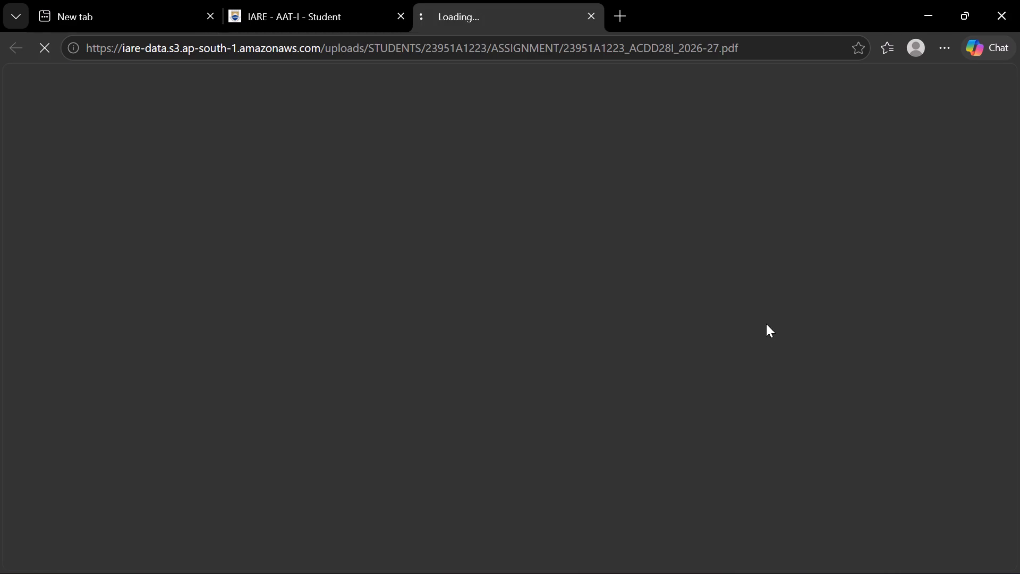
scroll(487, 344, "down", 17)
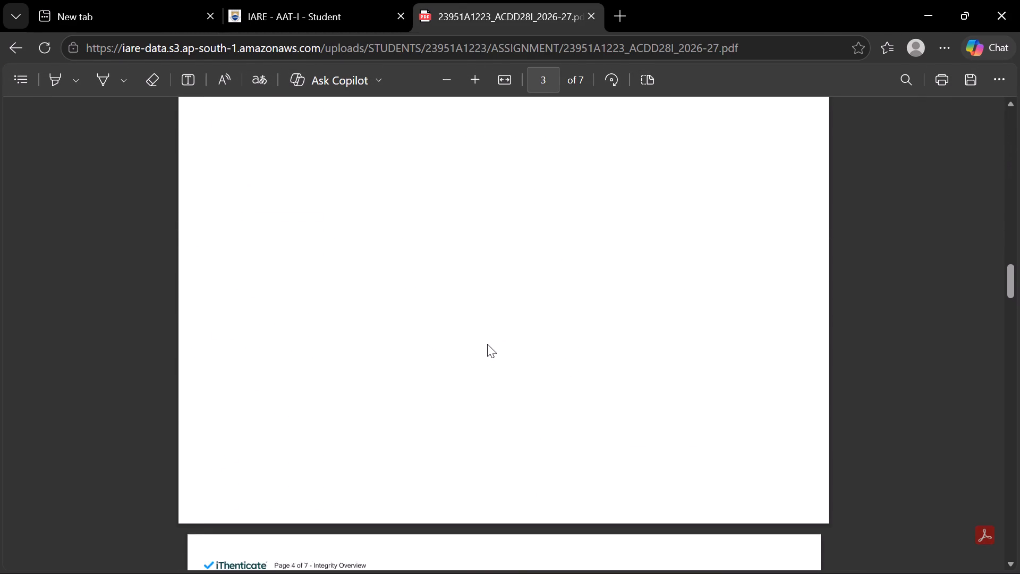
scroll(487, 344, "down", 6)
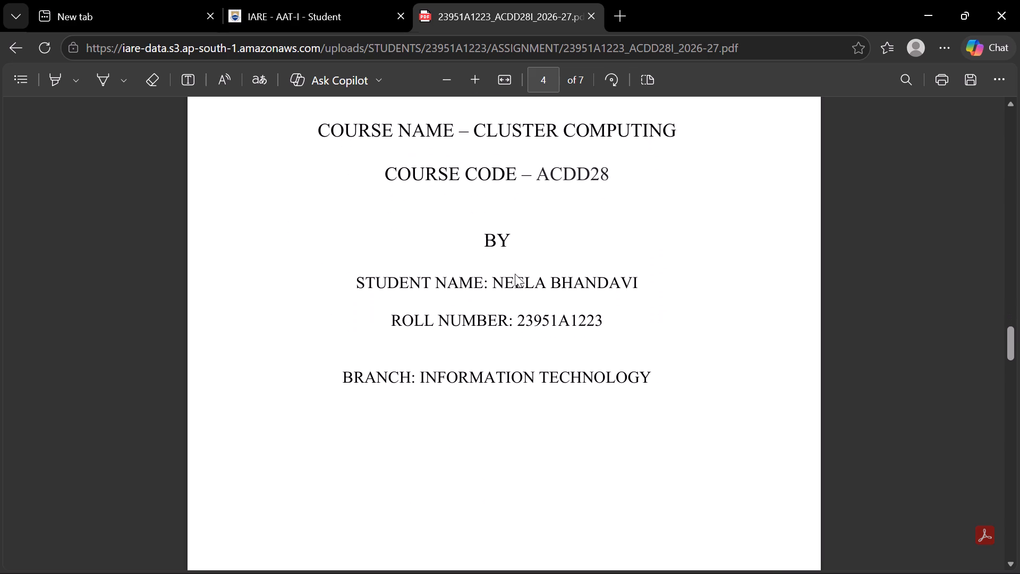
left_click(592, 12)
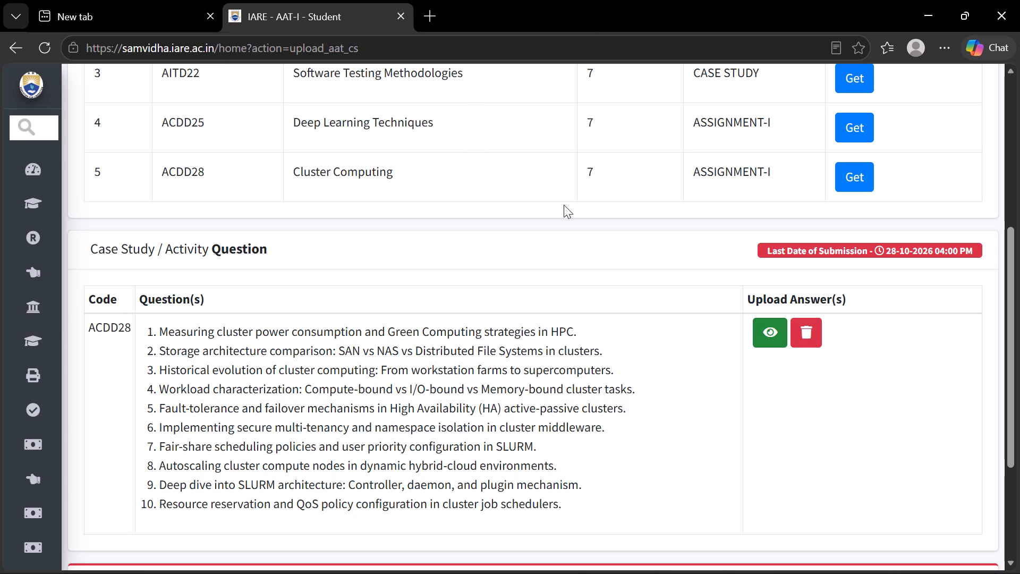
Open the AAT-II upload page of the student portal.
scroll(564, 205, "up", 2)
scroll(66, 420, "down", 2)
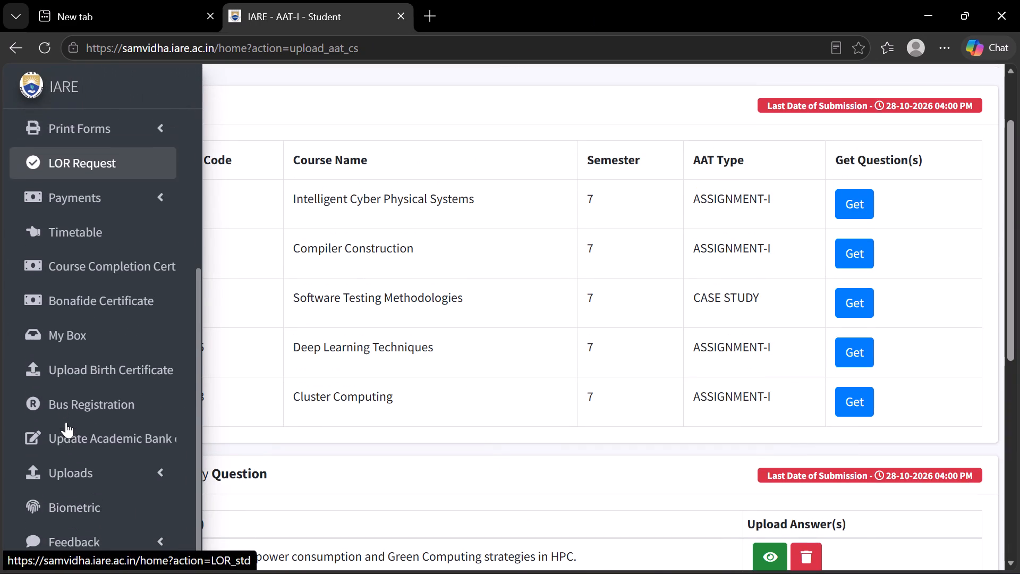
left_click(67, 474)
scroll(67, 474, "down", 3)
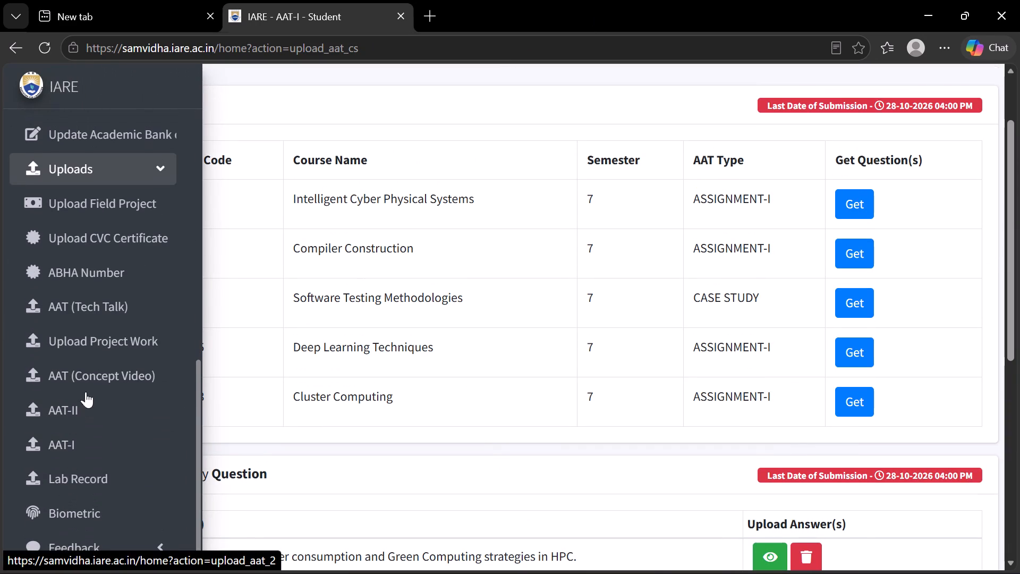
left_click(76, 411)
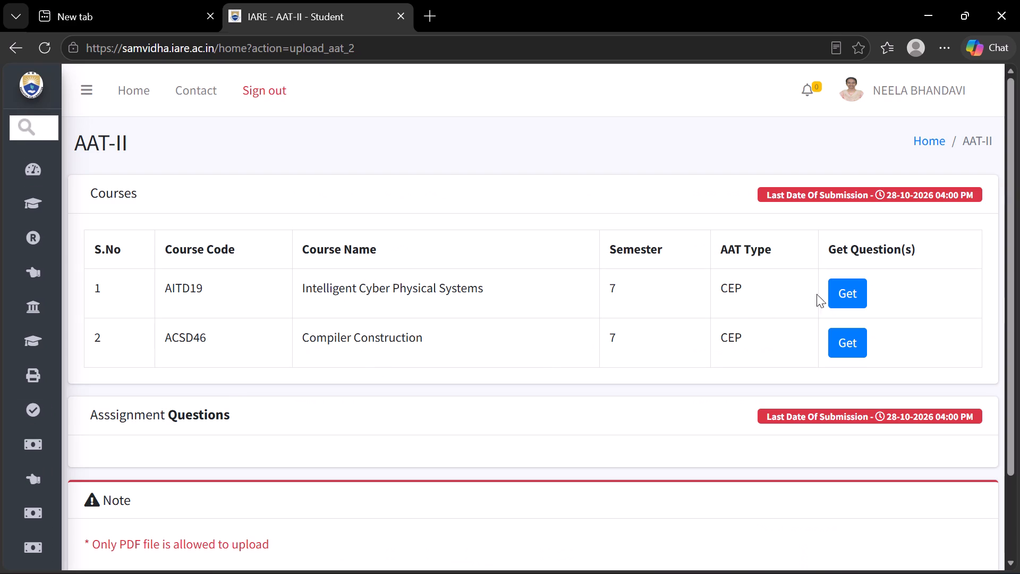
Get the AAT-II CEP questions for AITD19 Intelligent Cyber Physical Systems and ACSD46 Compiler Construction, dismissing each notice.
left_click(843, 292)
left_click(759, 354)
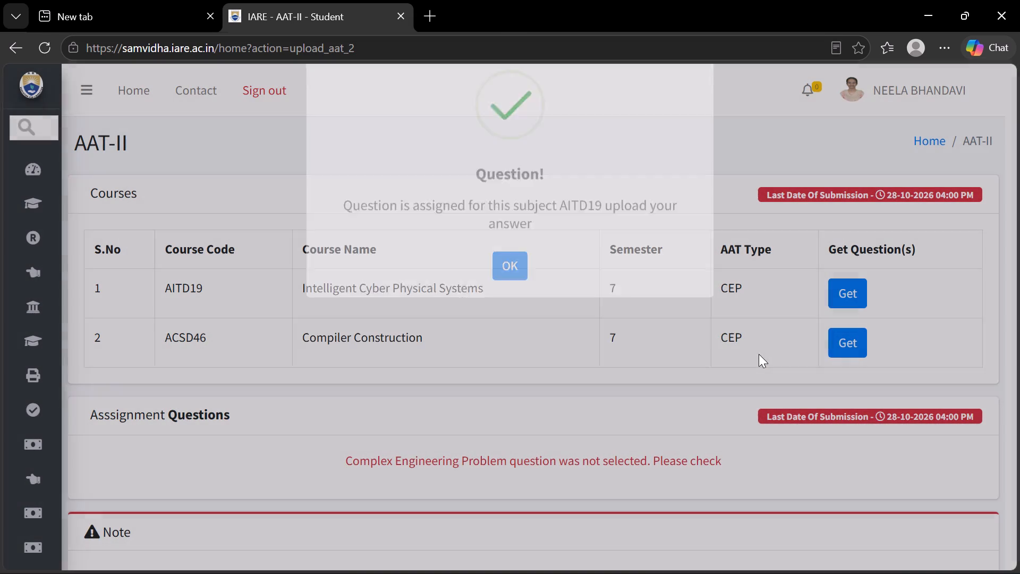
left_click(843, 342)
left_click(785, 406)
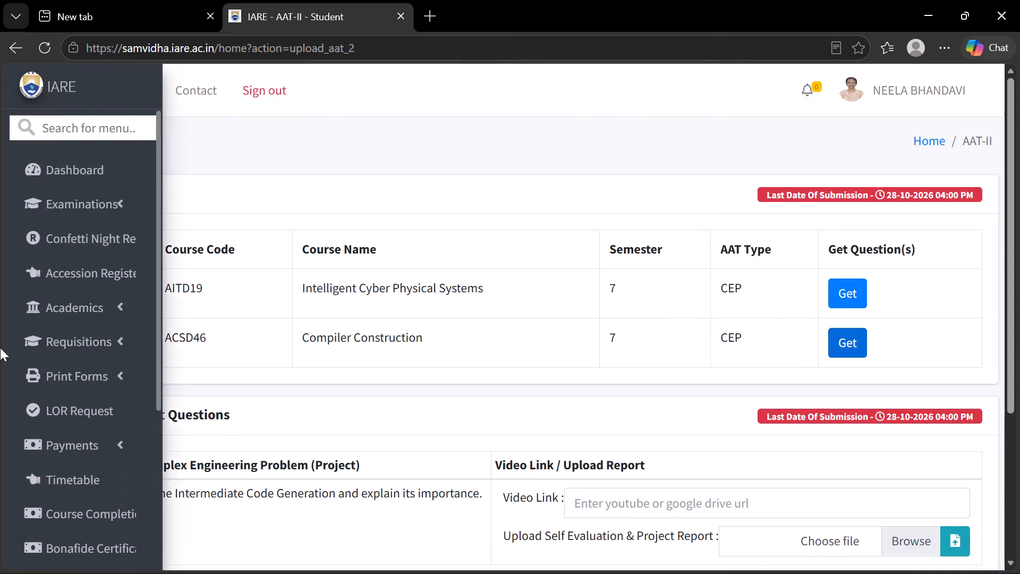
Open the AAT Question Selection page of the student portal.
left_click(121, 199)
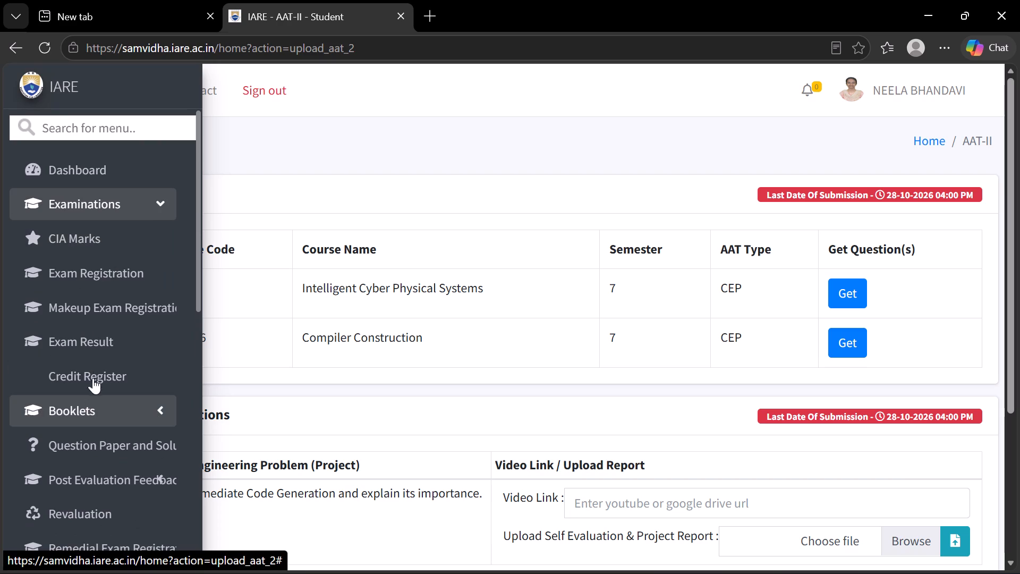
left_click(135, 212)
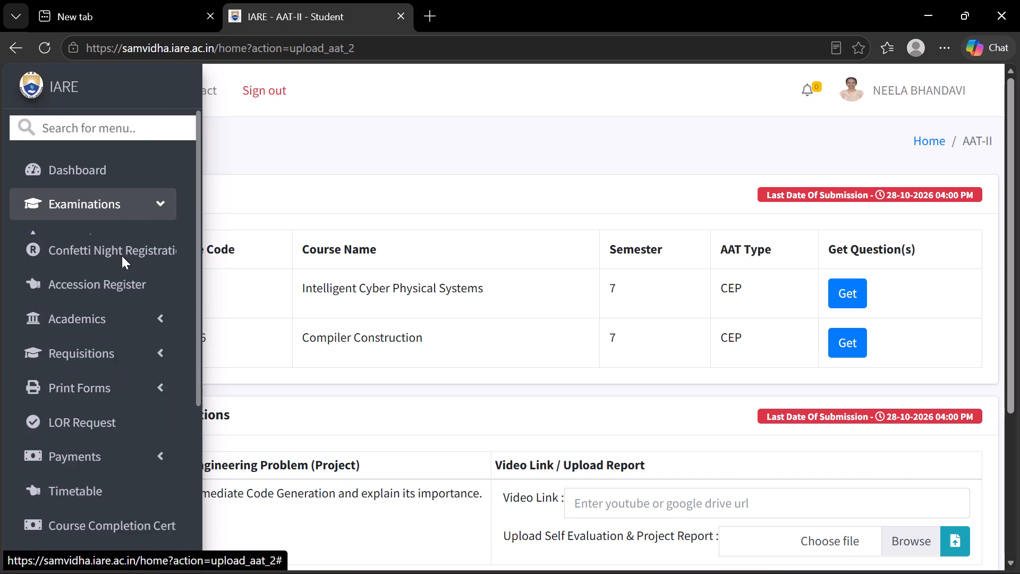
left_click(114, 307)
scroll(91, 437, "down", 1)
left_click(91, 437)
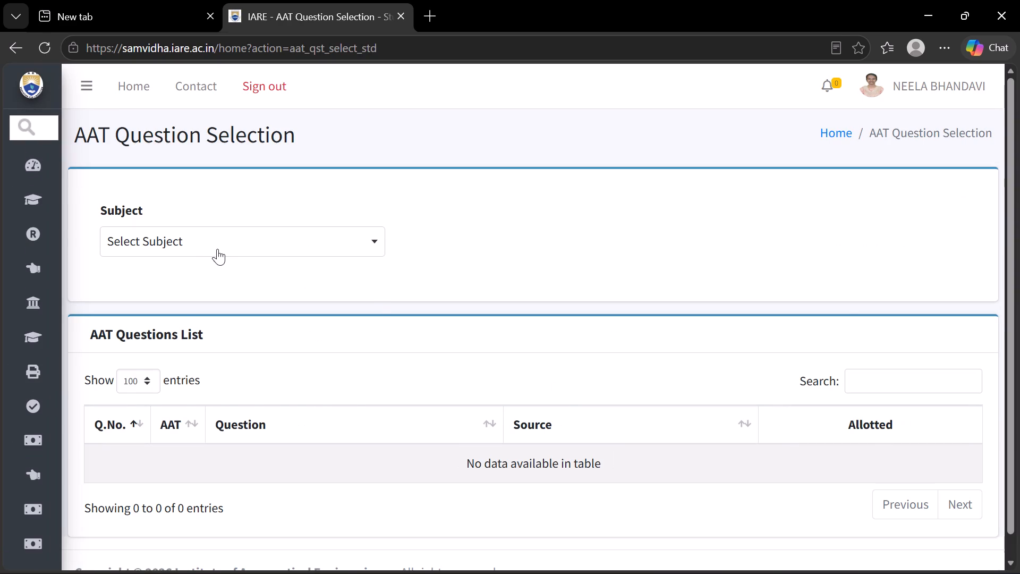
Select the subject CEP: AITD19 - Intelligent Cyber Physical Systems and view its AAT questions list.
left_click(217, 249)
left_click(197, 328)
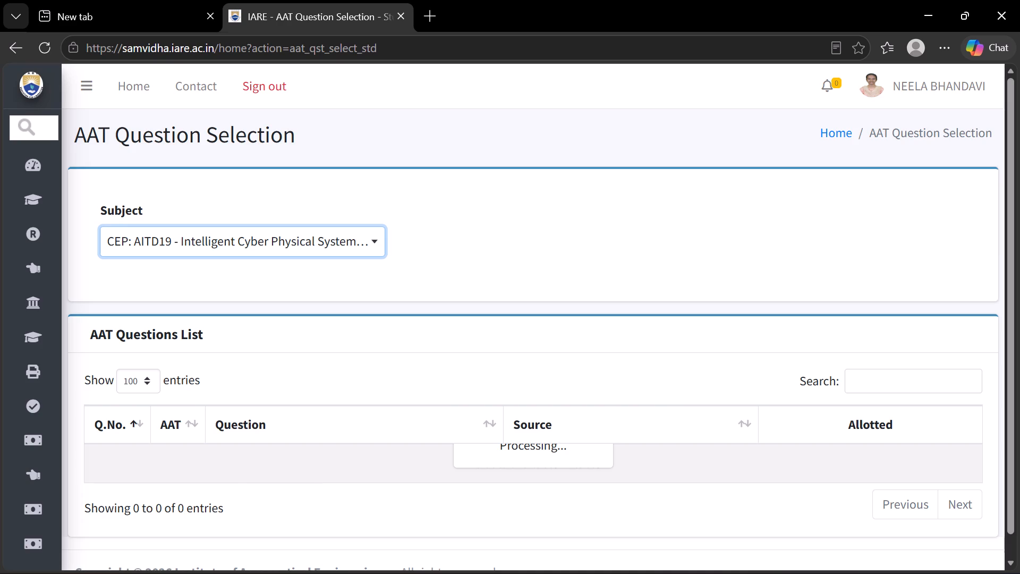
scroll(197, 328, "down", 2)
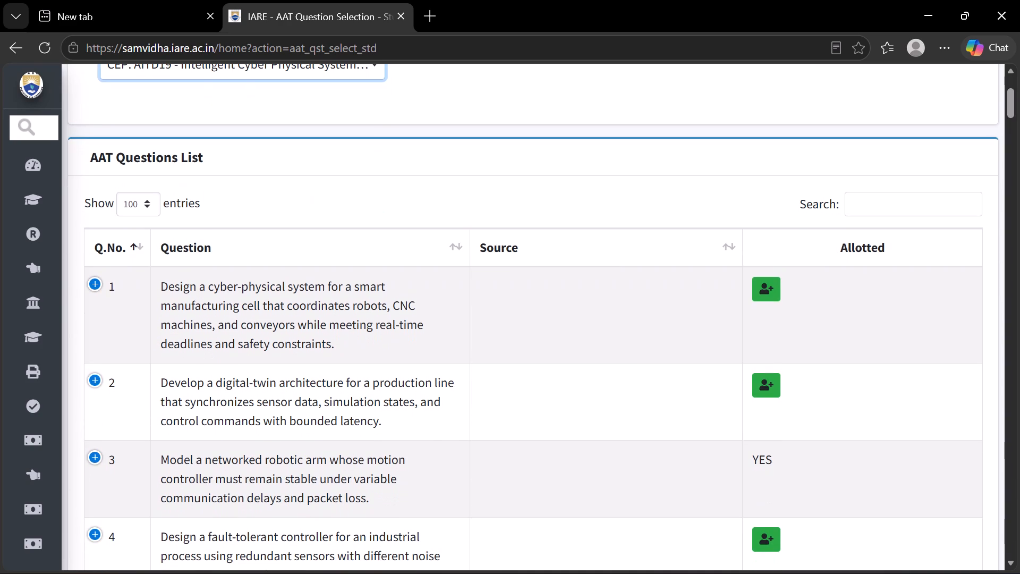
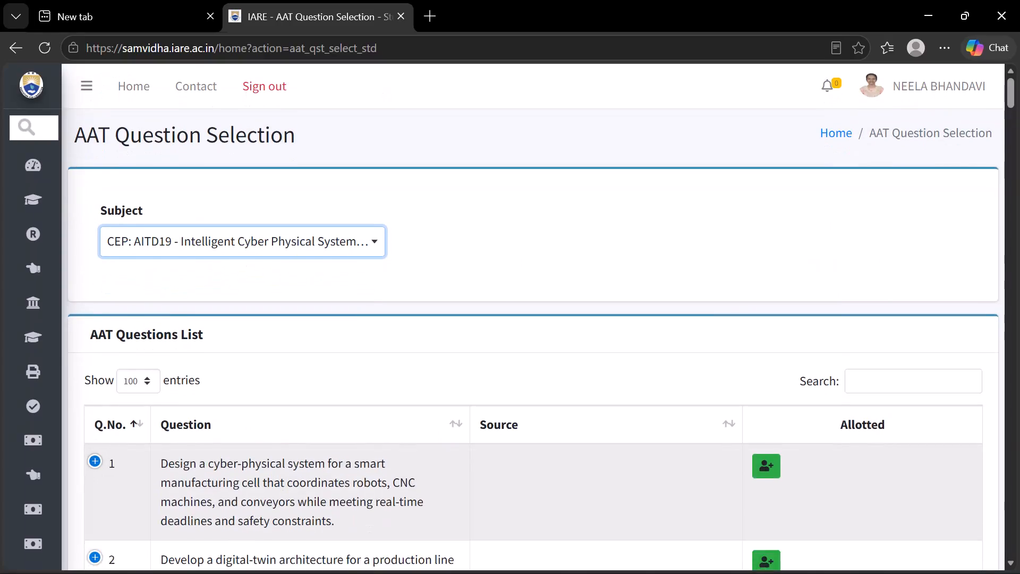
Look through the AAT questions list for Intelligent Cyber Physical Systems and check the allotment of the questions.
scroll(197, 328, "down", 4)
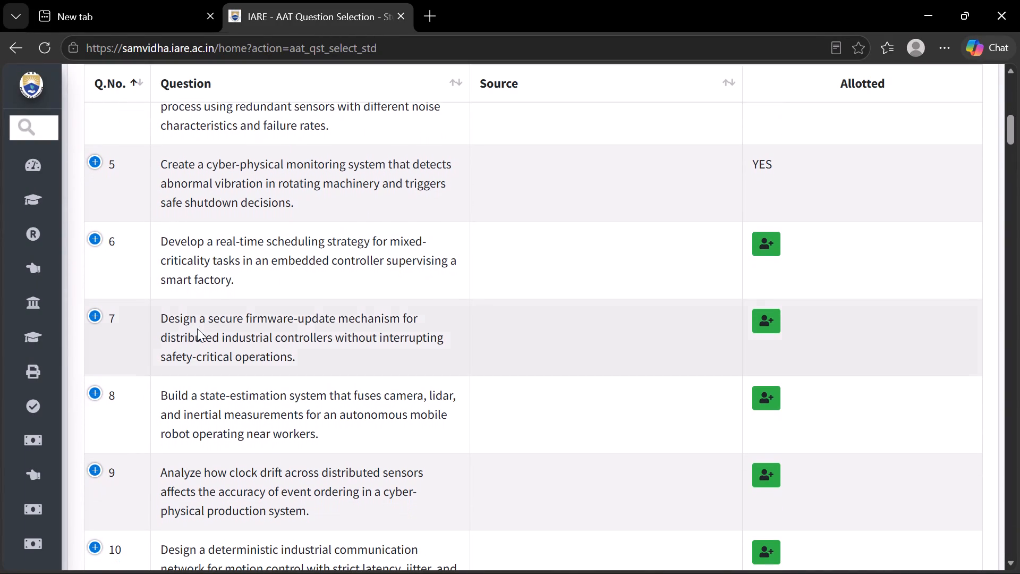
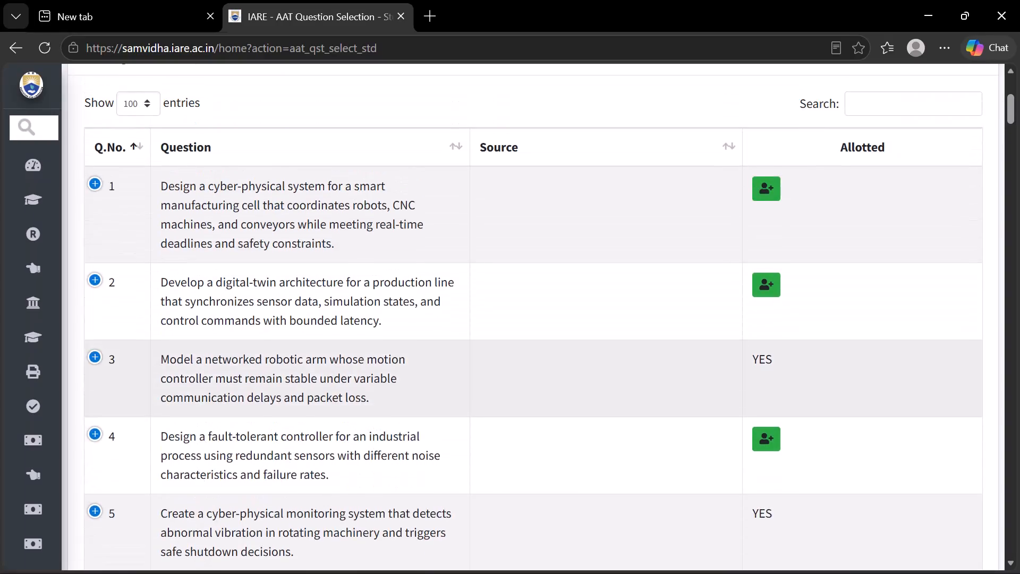
Assign AAT question 8, on state estimation fusing camera, lidar and inertial measurements for a mobile robot, to the student.
scroll(197, 328, "down", 1)
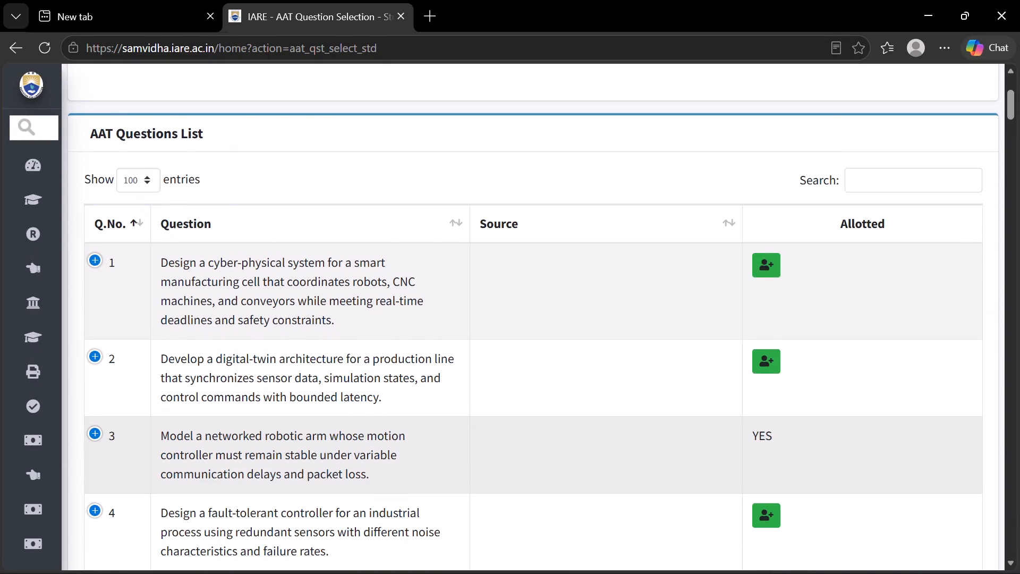
scroll(197, 328, "down", 3)
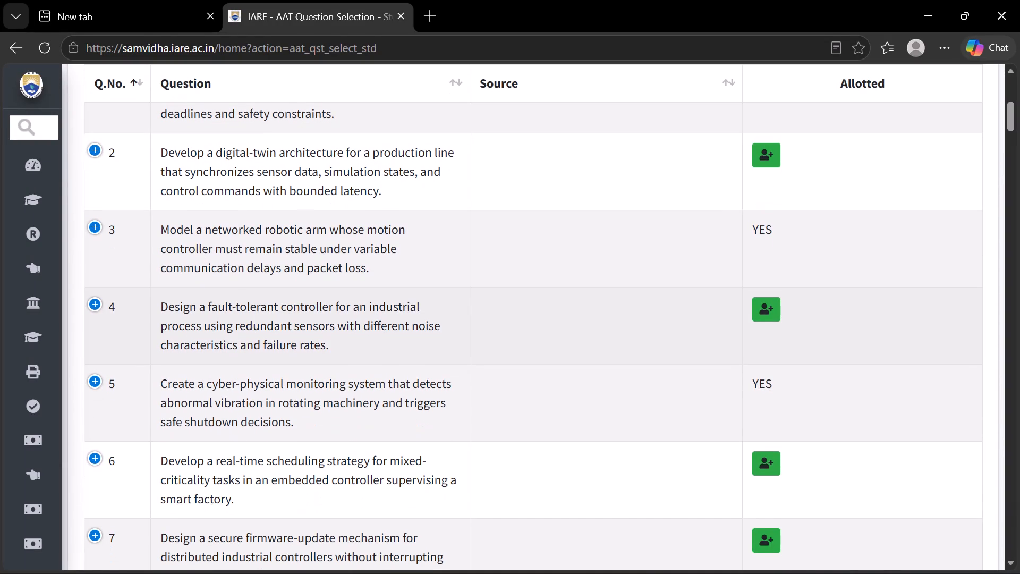
scroll(197, 328, "down", 1)
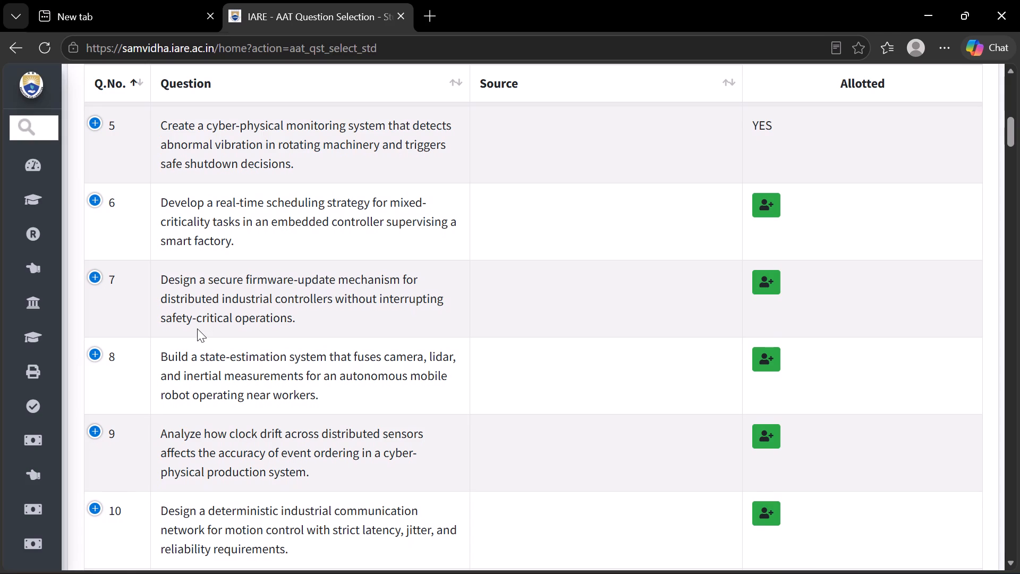
scroll(197, 328, "down", 1)
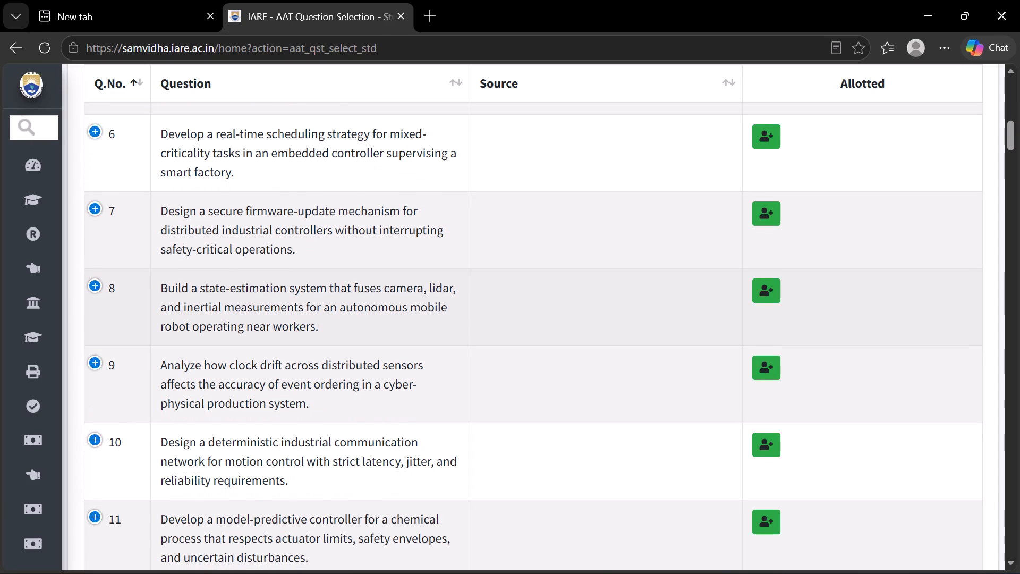
scroll(197, 328, "down", 1)
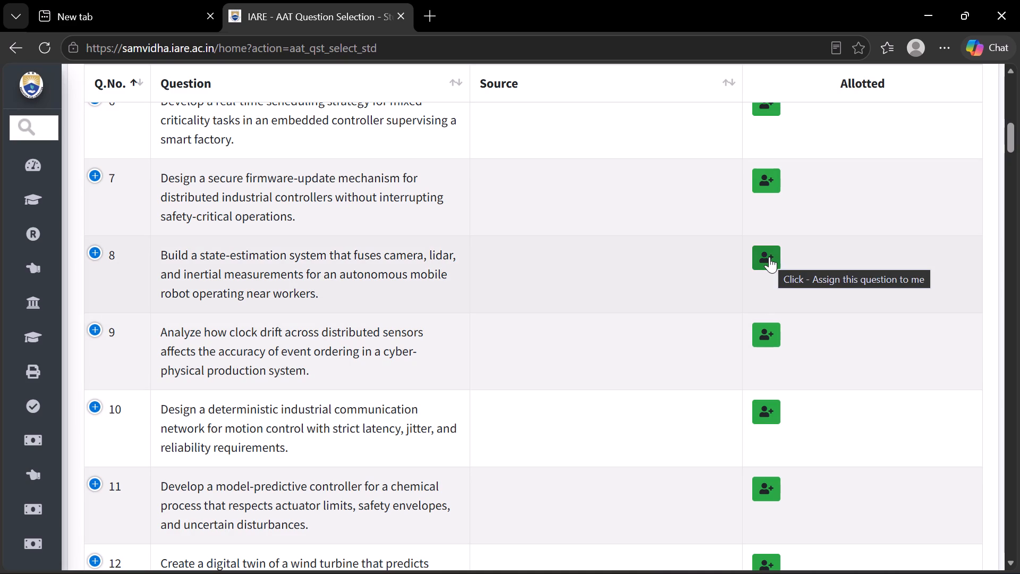
left_click(769, 257)
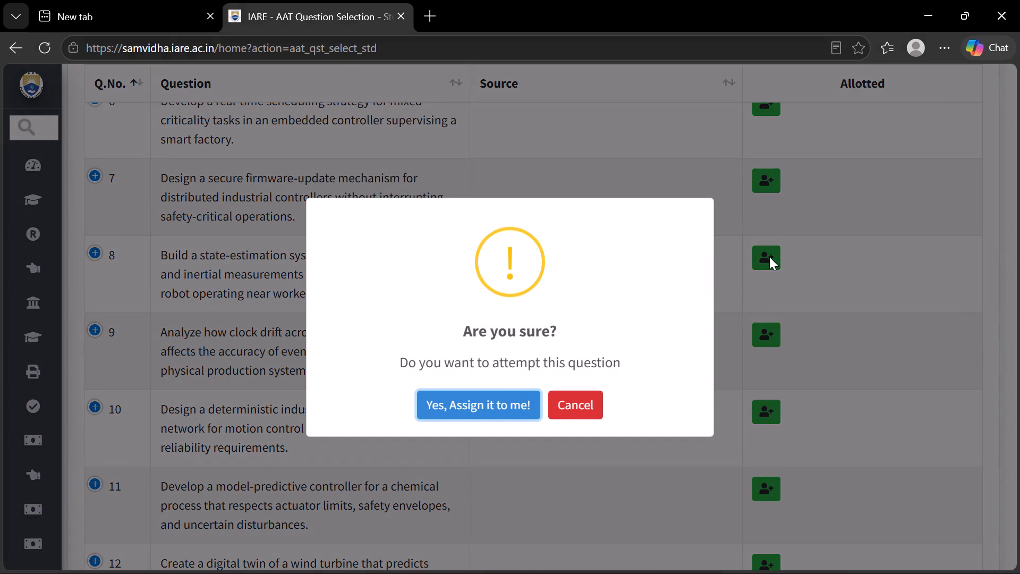
left_click(509, 401)
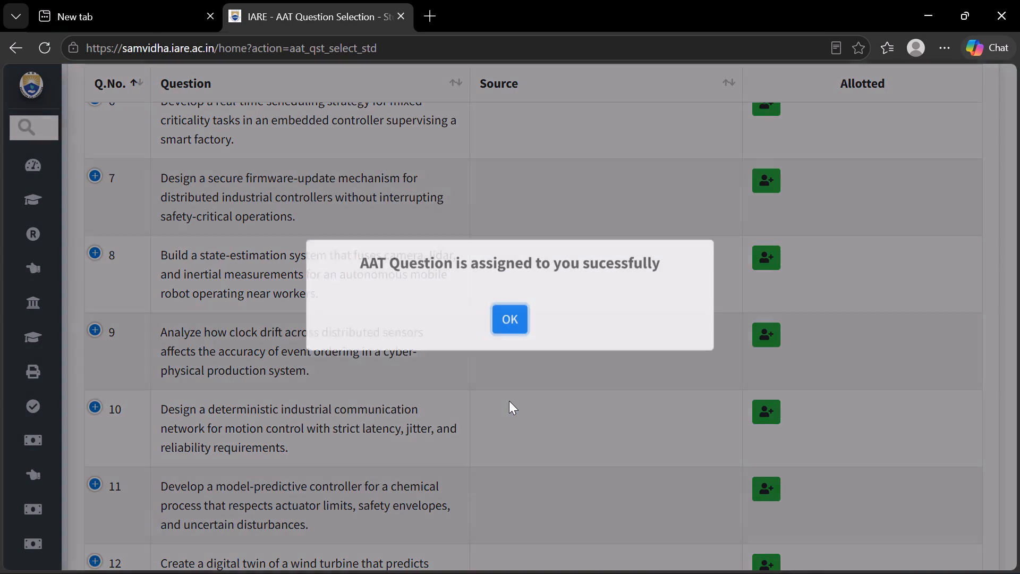
left_click(521, 344)
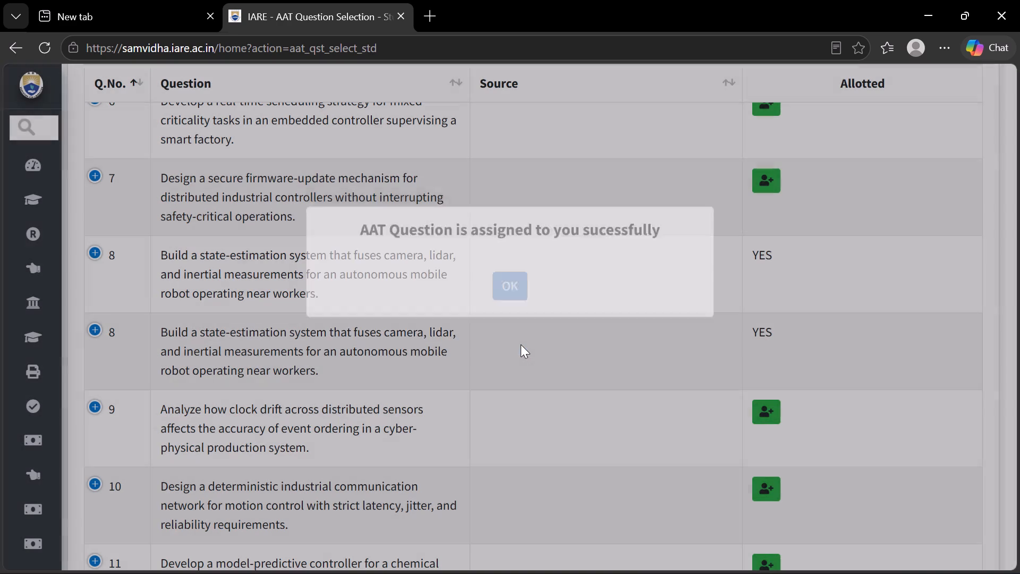
Open the AAT-II upload page, get the questions for Intelligent Cyber Physical Systems and check the assigned problem.
scroll(521, 344, "up", 7)
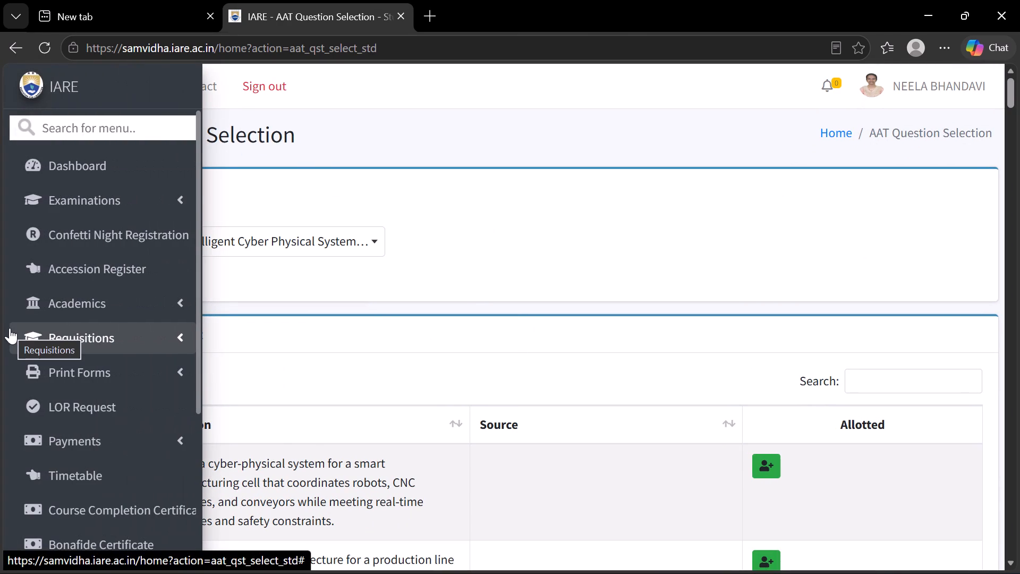
scroll(35, 440, "down", 2)
left_click(63, 483)
scroll(63, 483, "down", 1)
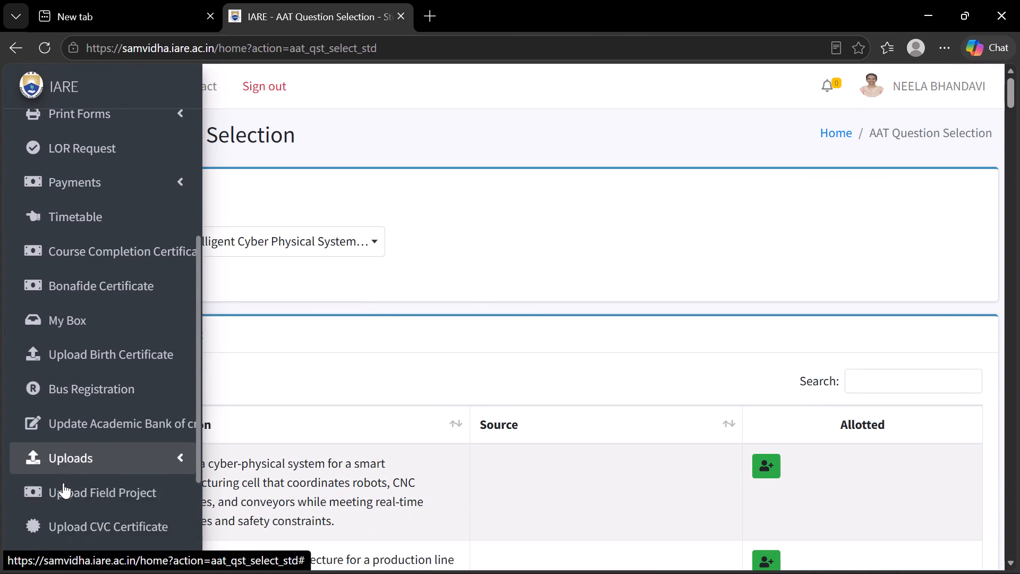
scroll(63, 483, "down", 1)
left_click(91, 434)
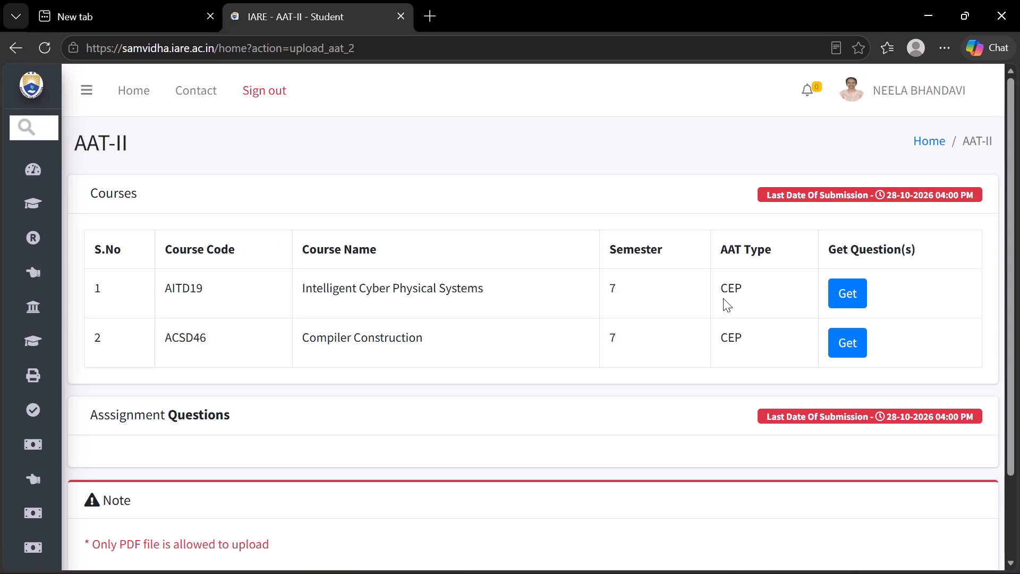
left_click(831, 299)
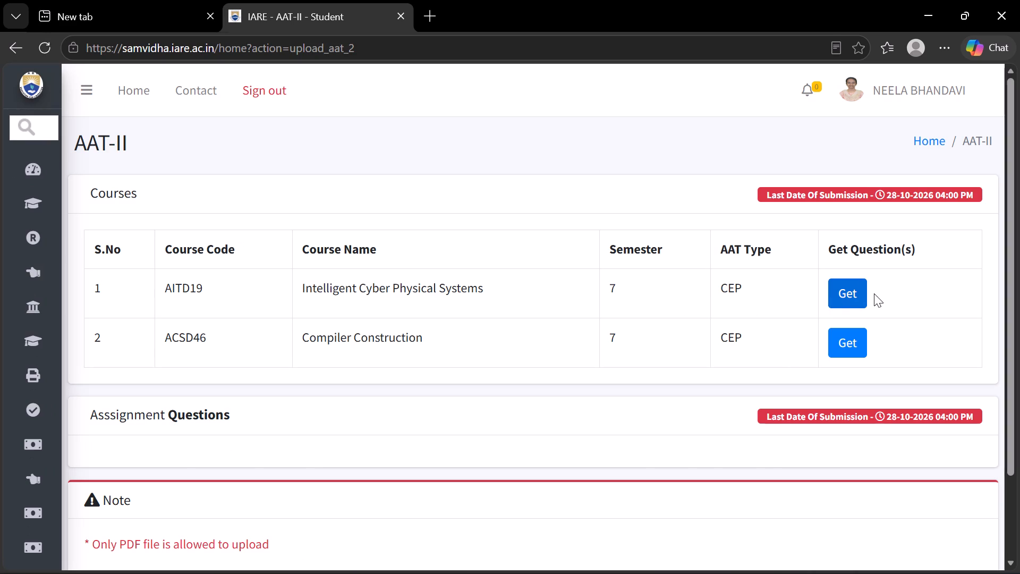
left_click(793, 336)
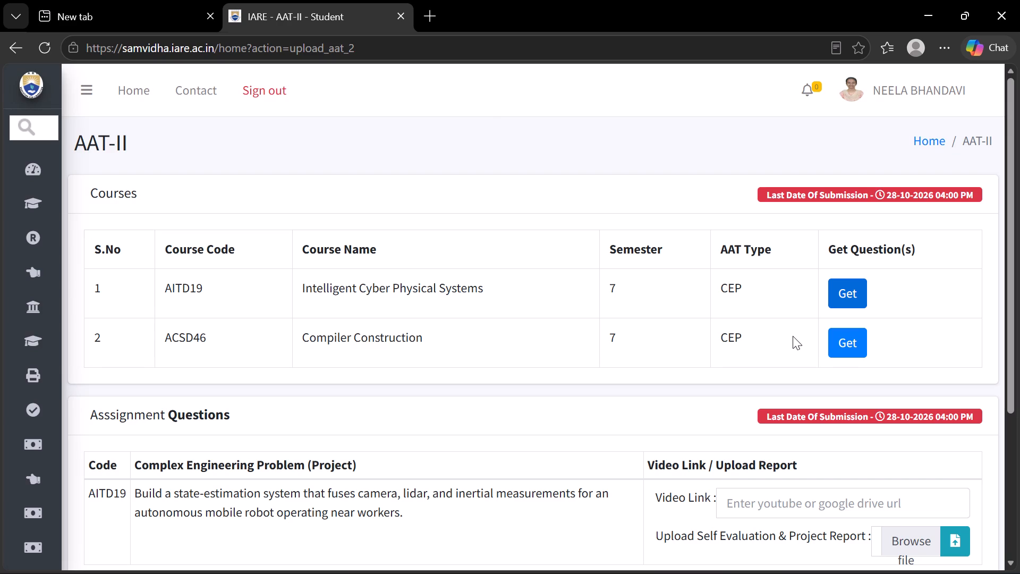
scroll(793, 336, "down", 2)
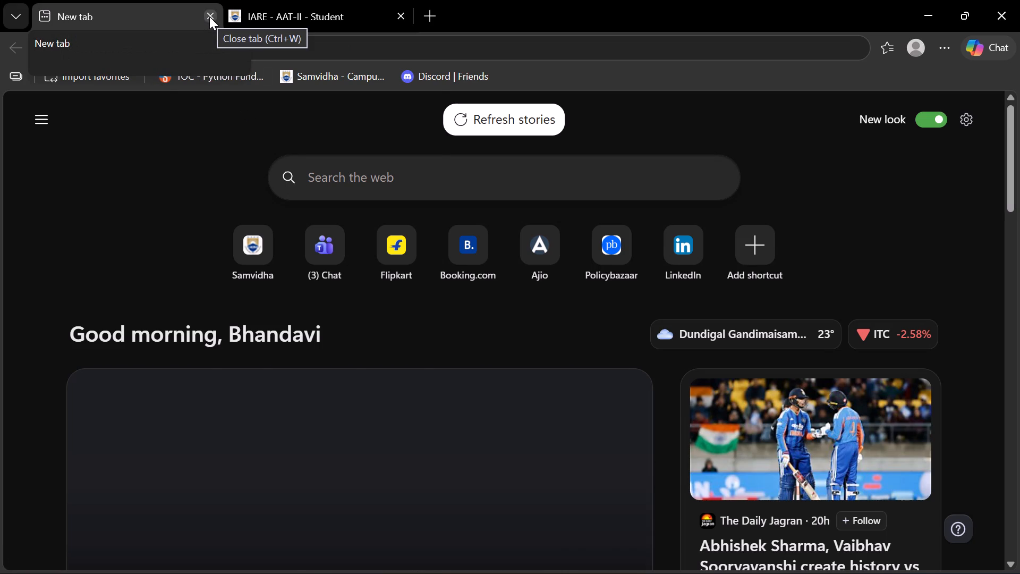
Close the blank new tab in the browser.
left_click(211, 16)
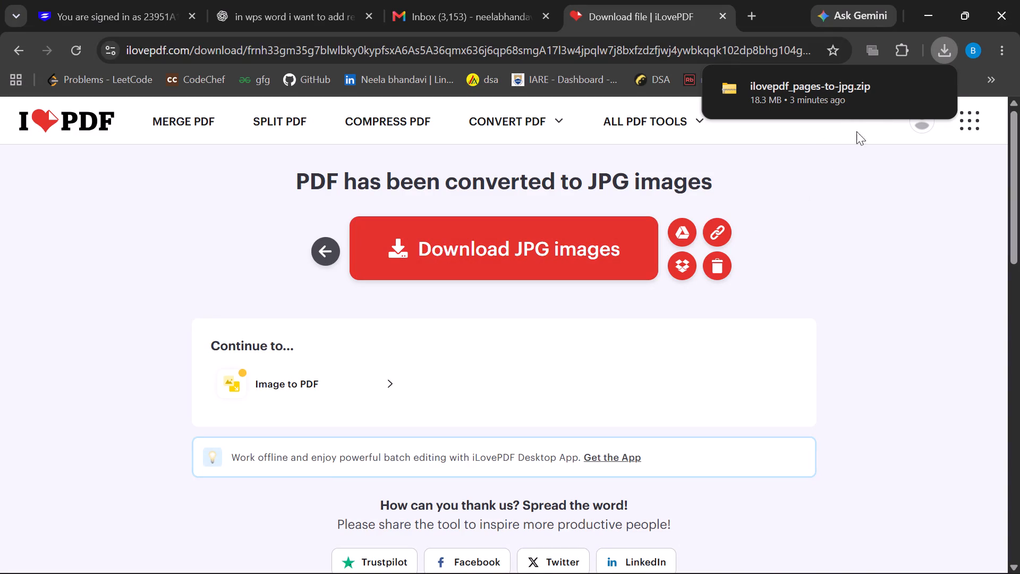
In File Explorer, extract the ilovepdf_pages-to-jpg archive within Downloads to its default folder and close the extracted files window.
left_click(393, 550)
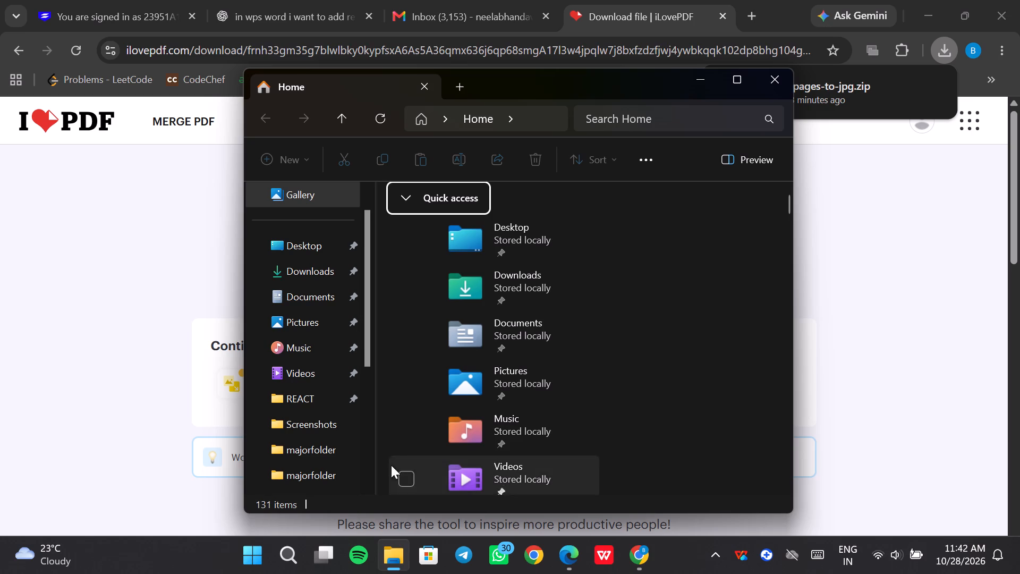
left_click(315, 266)
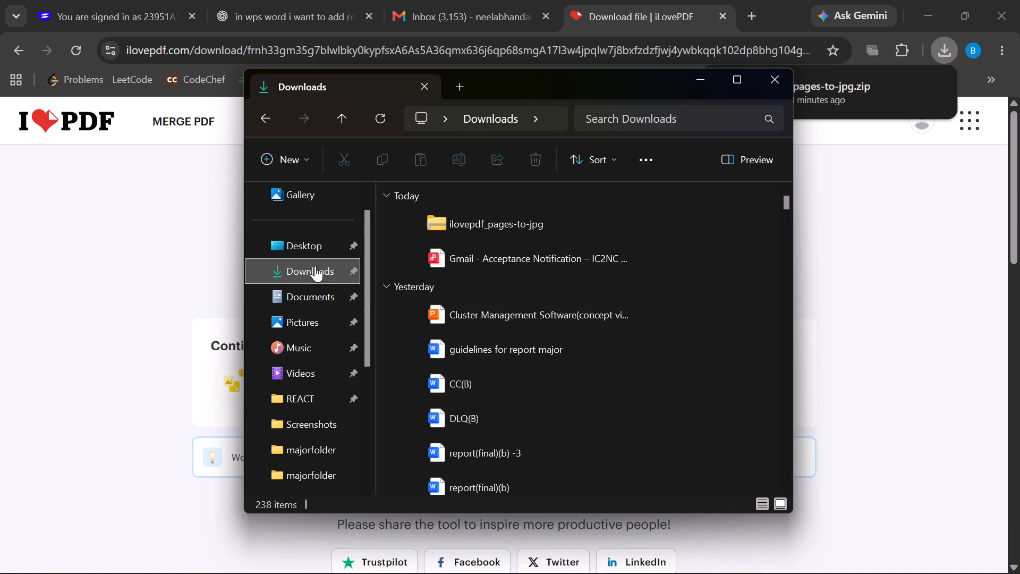
left_click(467, 238)
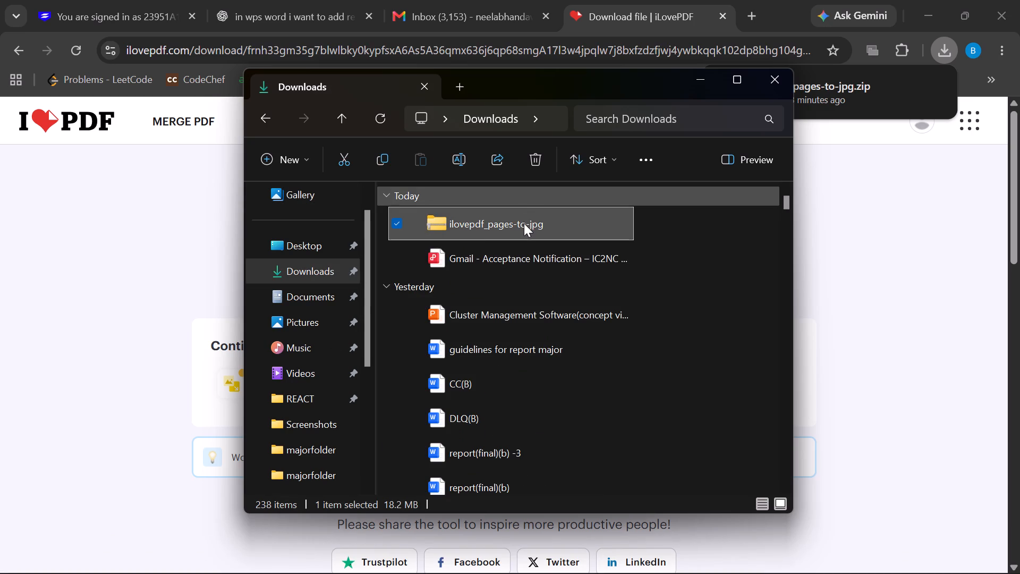
right_click(524, 224)
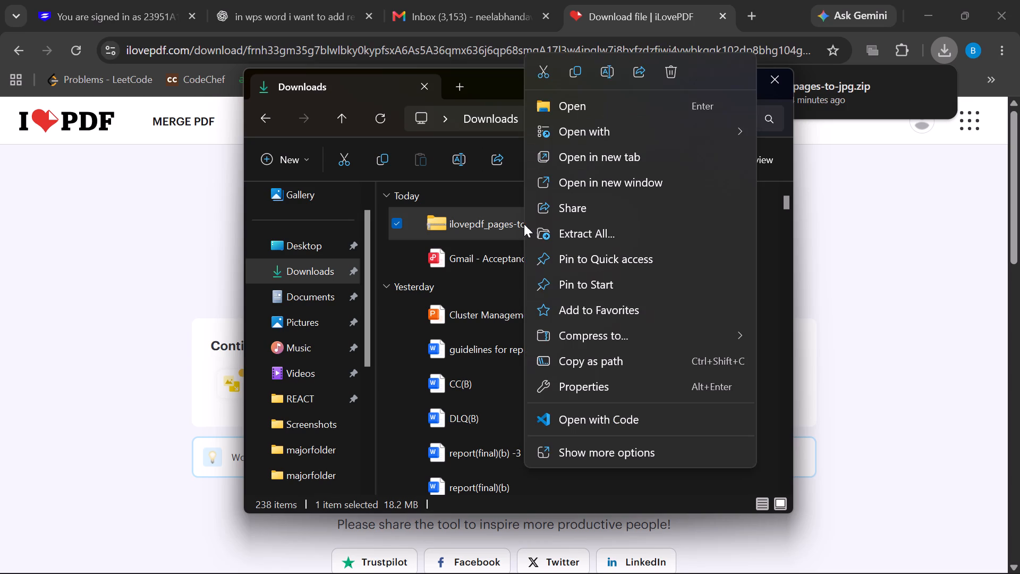
left_click(591, 242)
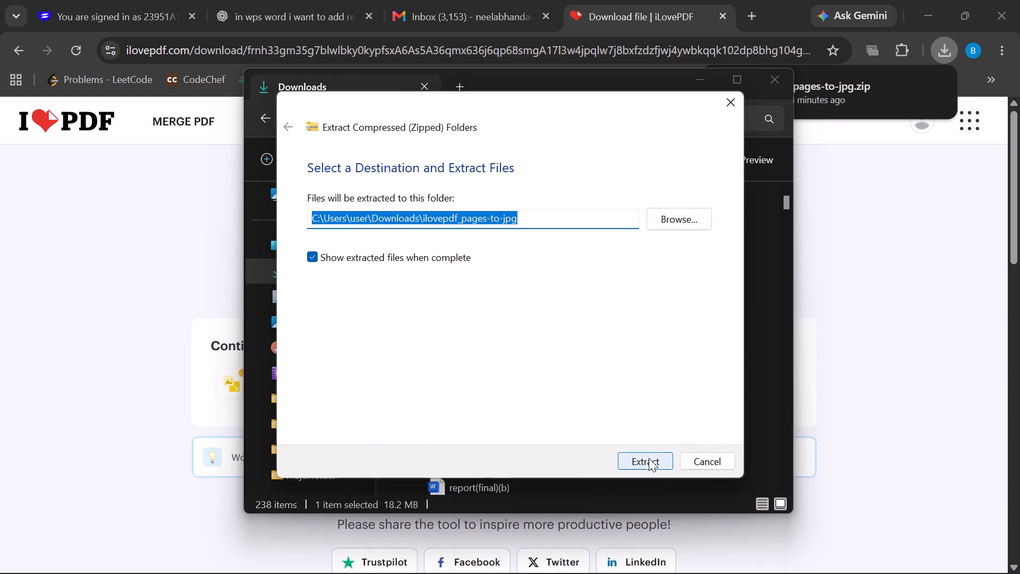
left_click(649, 458)
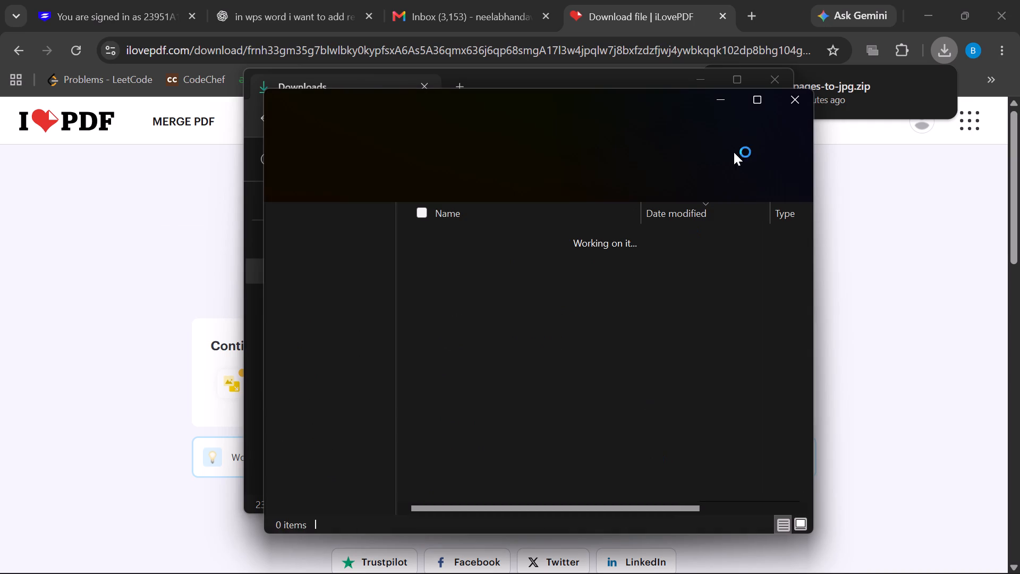
left_click(792, 105)
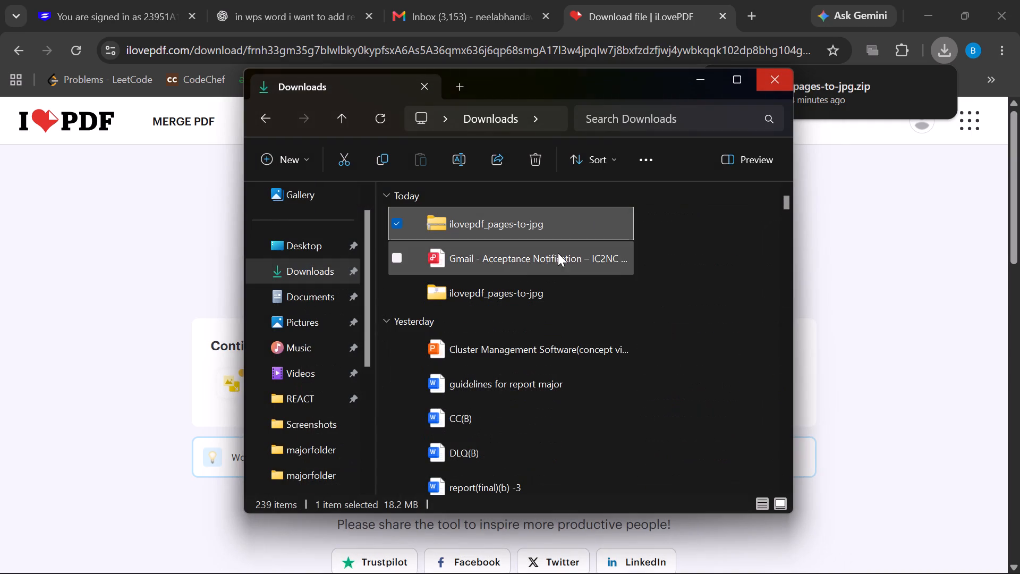
Delete the ilovepdf_pages-to-jpg zip archive from Downloads.
key("Delete")
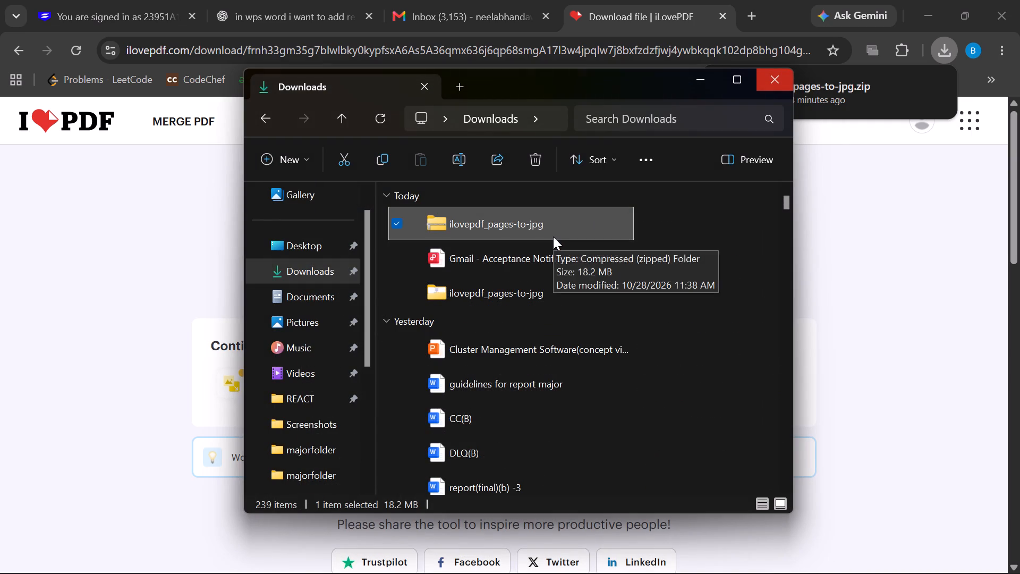
Open the extracted ilovepdf_pages-to-jpg folder and look through its page images.
double_click(536, 248)
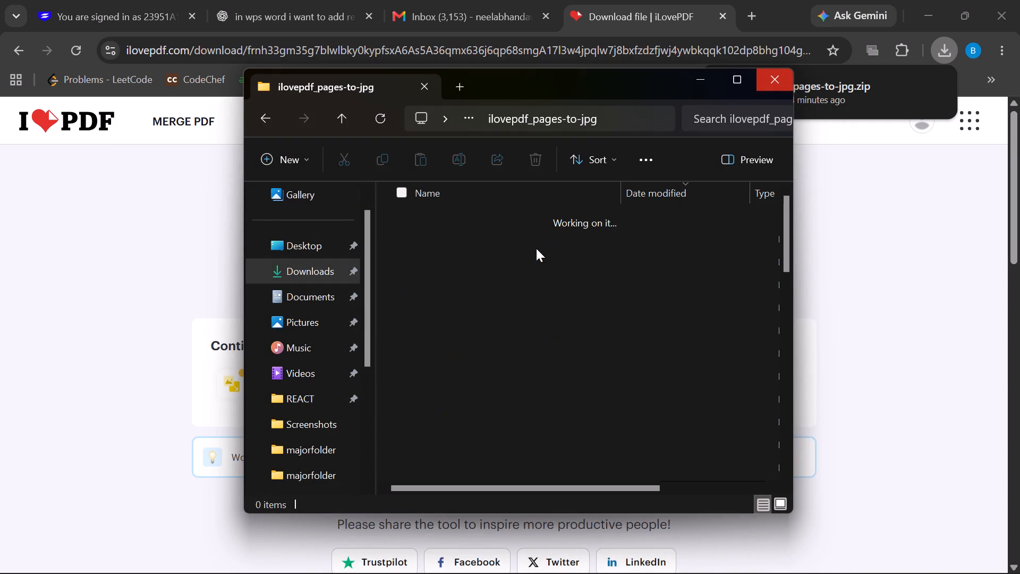
scroll(501, 317, "down", 10)
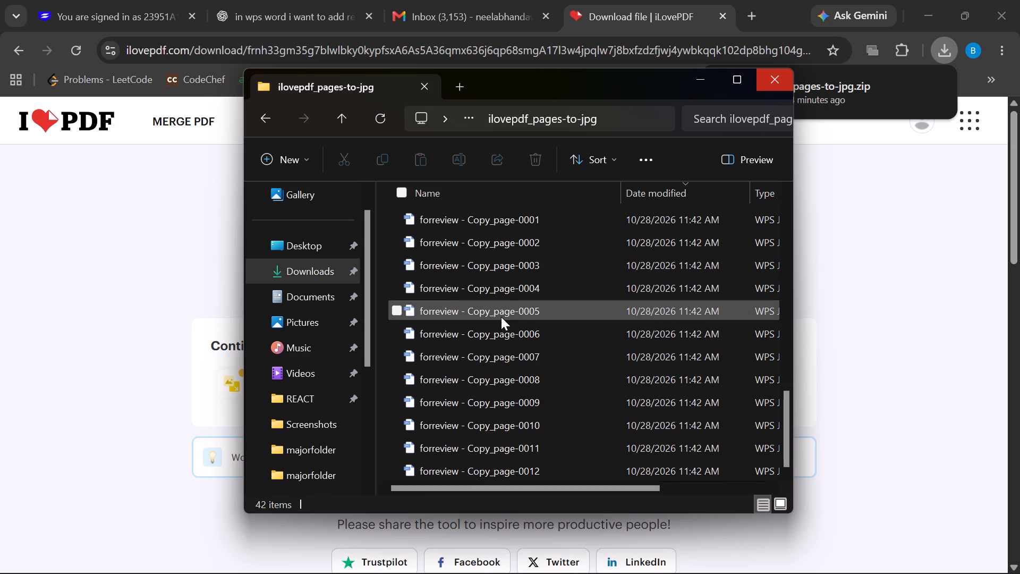
scroll(494, 387, "up", 6)
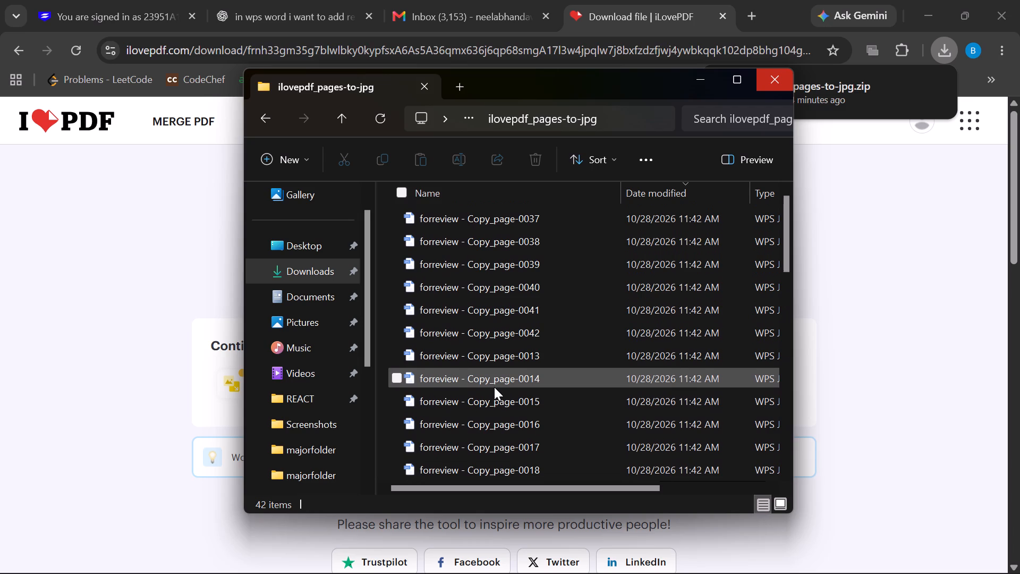
scroll(490, 427, "down", 6)
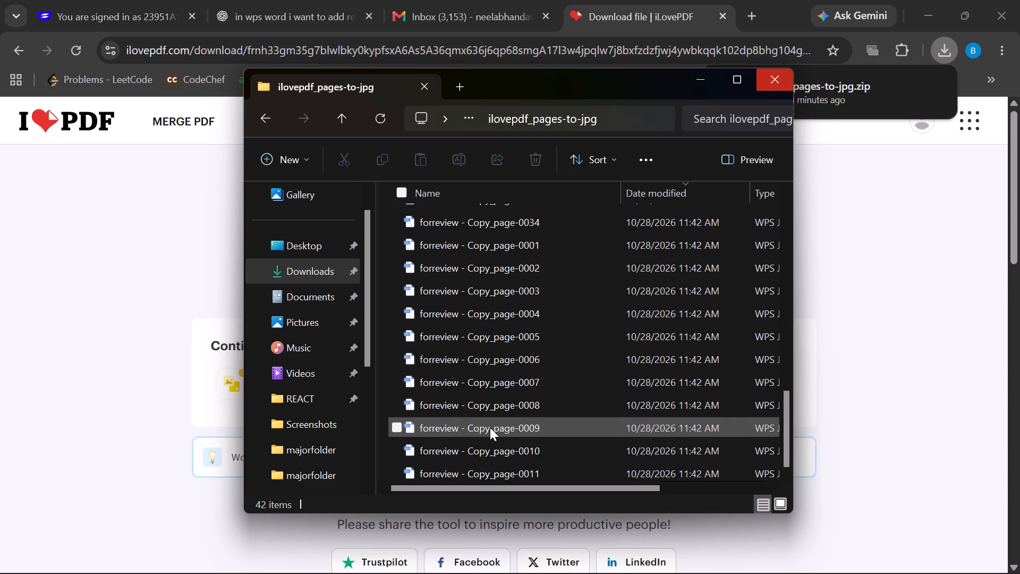
Find the image forreview - Copy_page-0002 in the extracted folder and open it for viewing.
left_click(490, 427)
key("2")
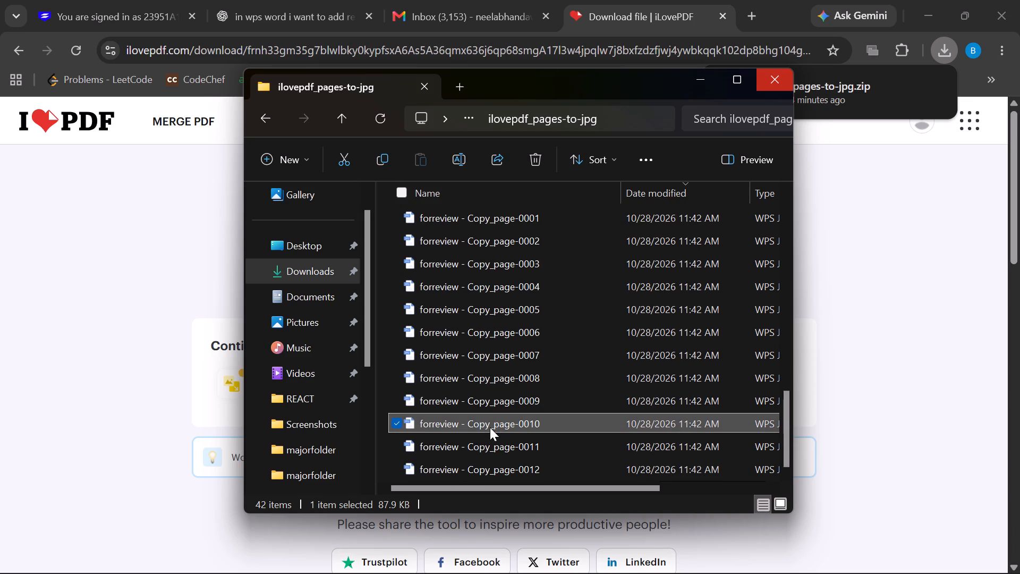
type("0002")
scroll(490, 427, "up", 2)
scroll(511, 407, "down", 1)
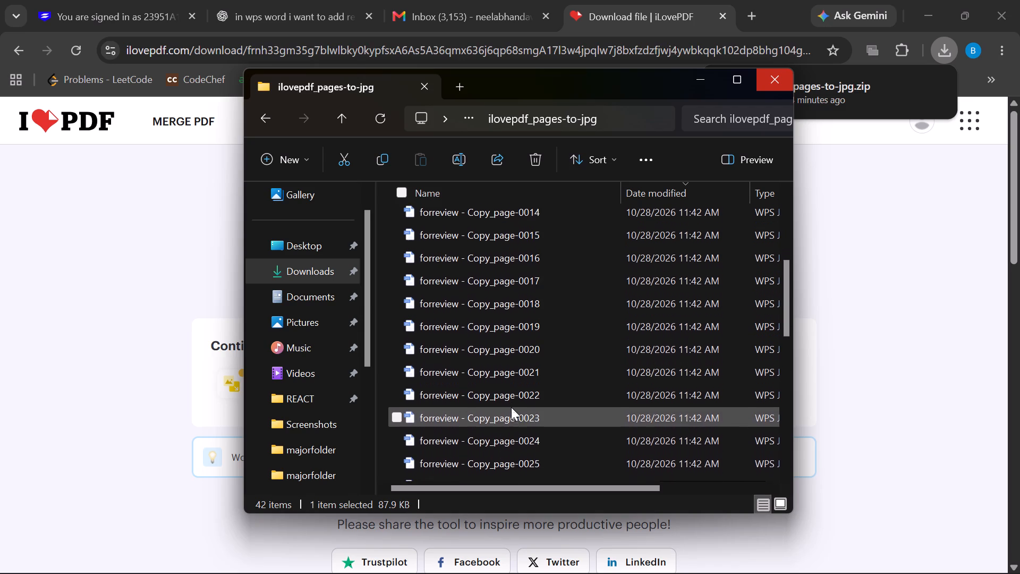
scroll(511, 407, "down", 1)
left_click(521, 374)
scroll(531, 352, "down", 1)
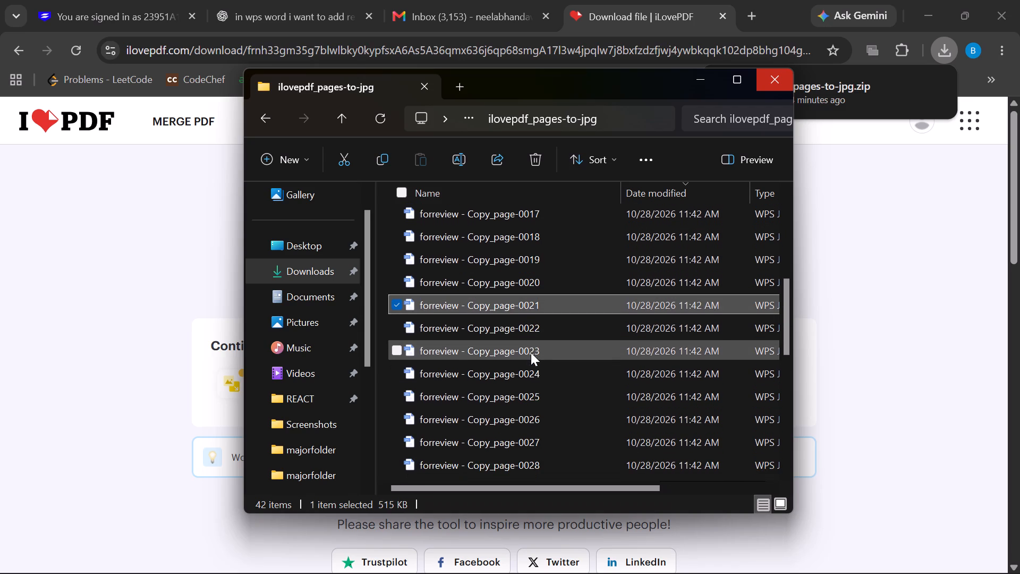
scroll(531, 352, "down", 2)
scroll(531, 352, "up", 1)
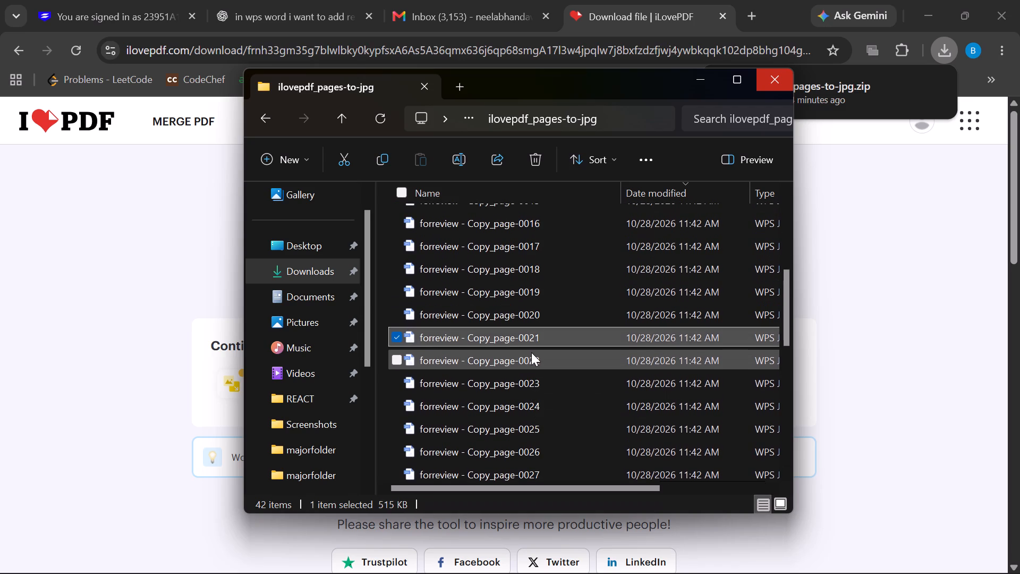
scroll(531, 352, "up", 5)
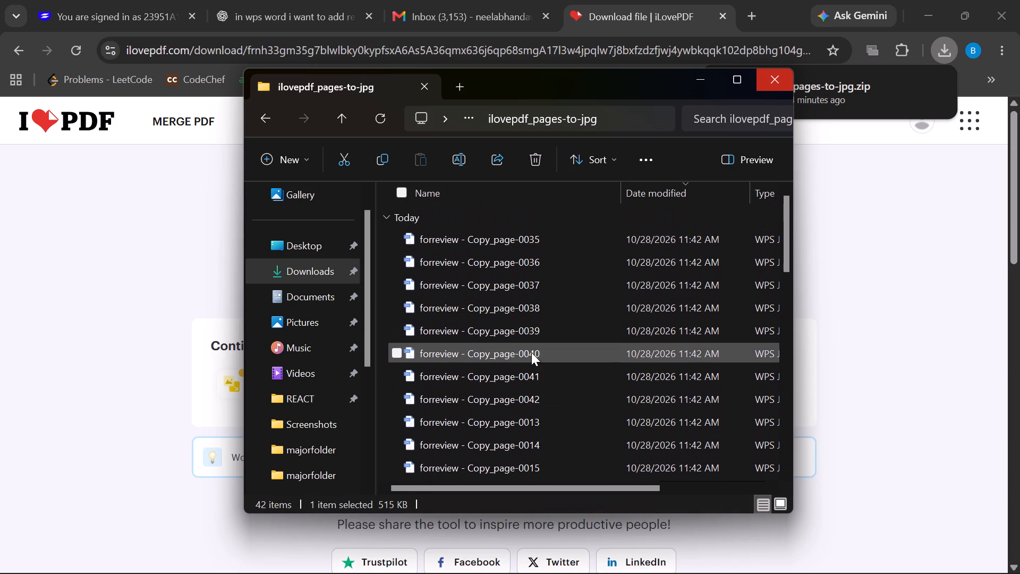
scroll(531, 352, "down", 3)
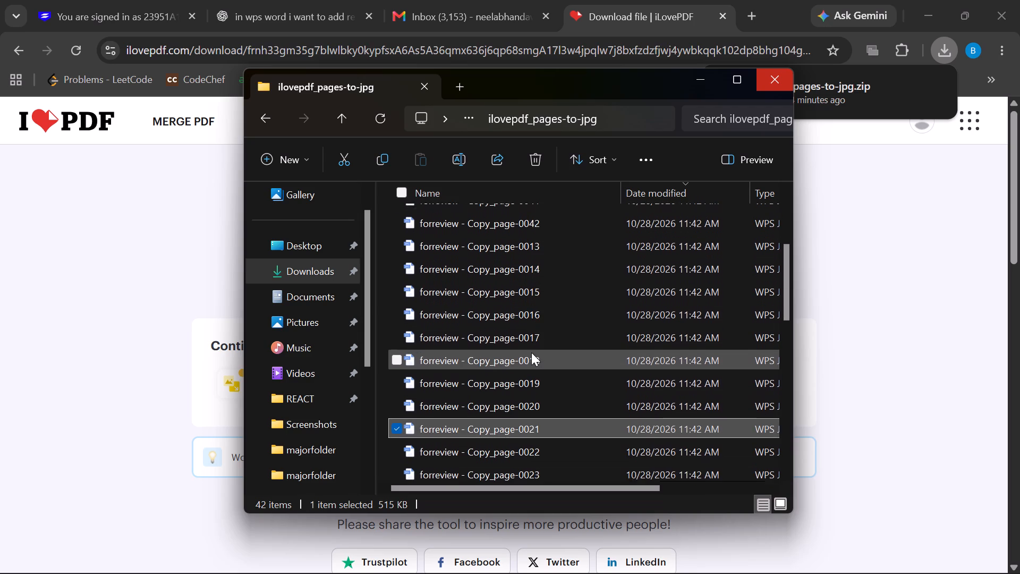
scroll(531, 352, "down", 7)
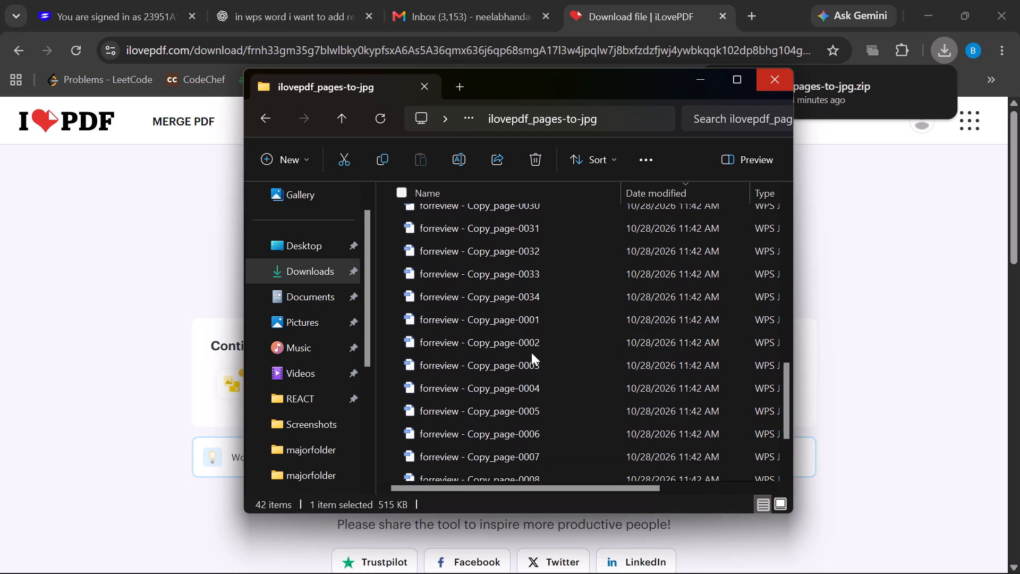
scroll(531, 352, "down", 1)
double_click(537, 329)
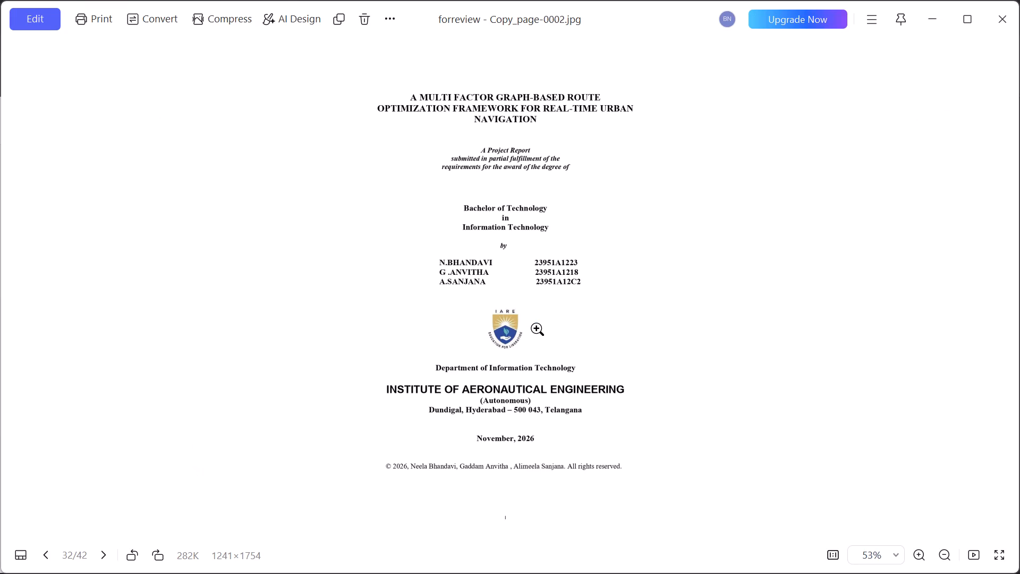
Close the page-0002 image and decline the WPS Photos desktop shortcut.
left_click(990, 31)
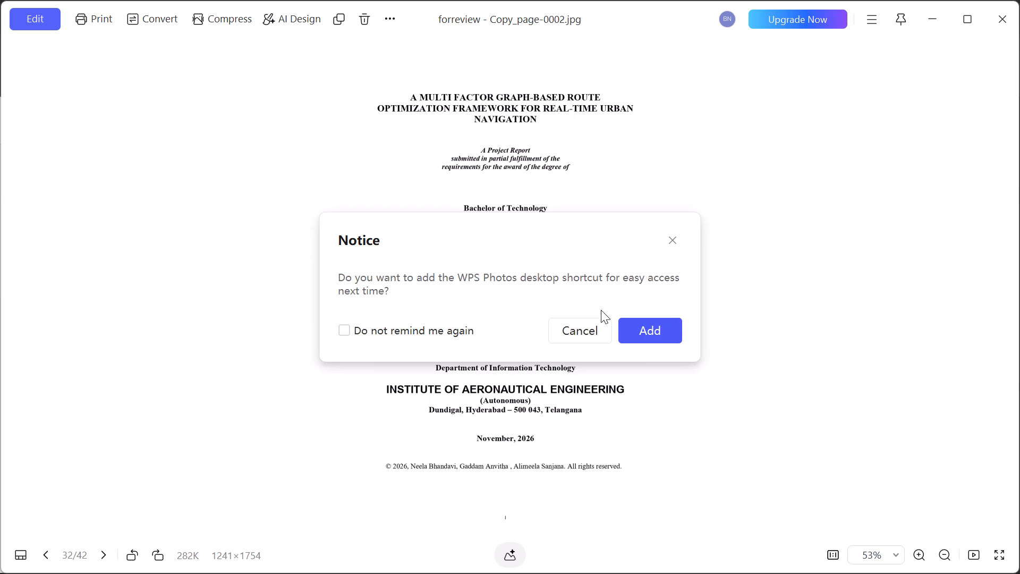
left_click(582, 328)
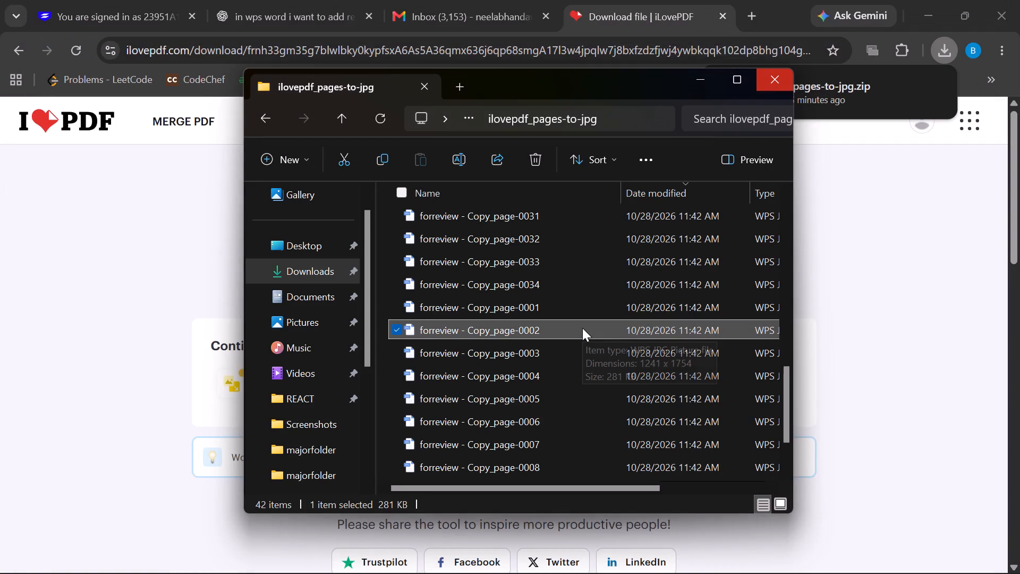
Find the image forreview - Copy_page-0024 in the folder, open it for viewing, and close it and the folder window.
scroll(582, 328, "down", 2)
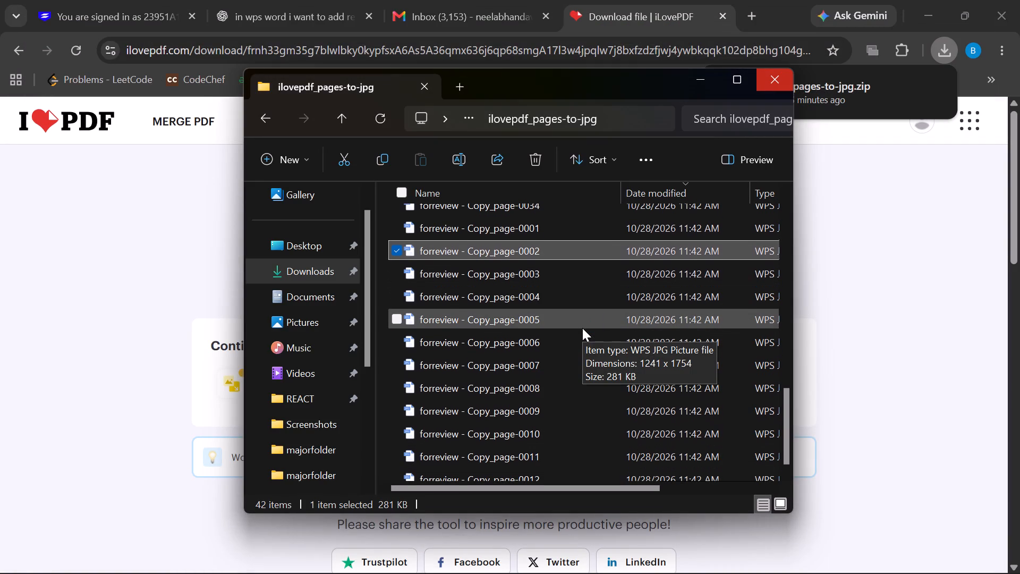
scroll(582, 328, "down", 2)
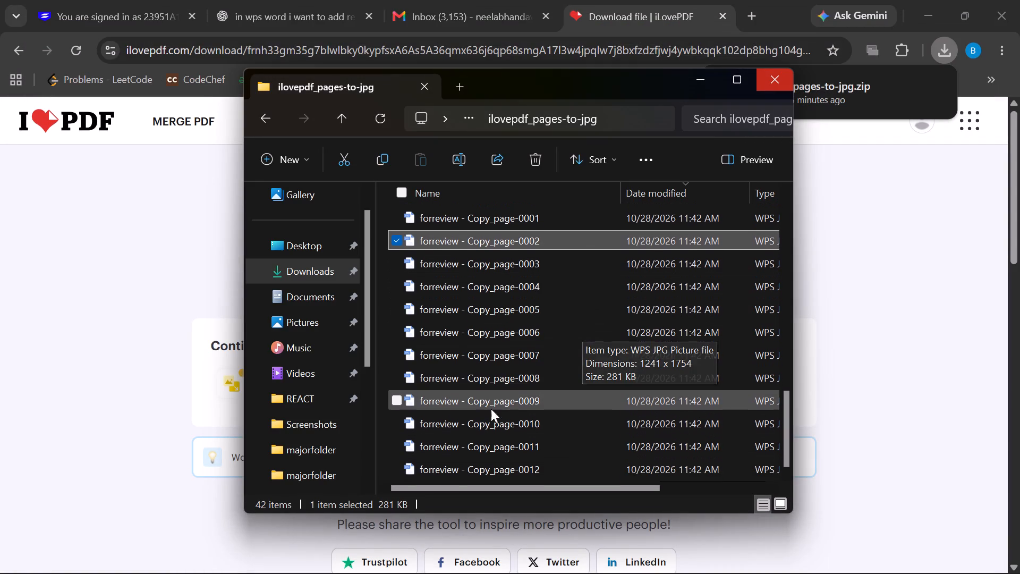
scroll(481, 429, "up", 4)
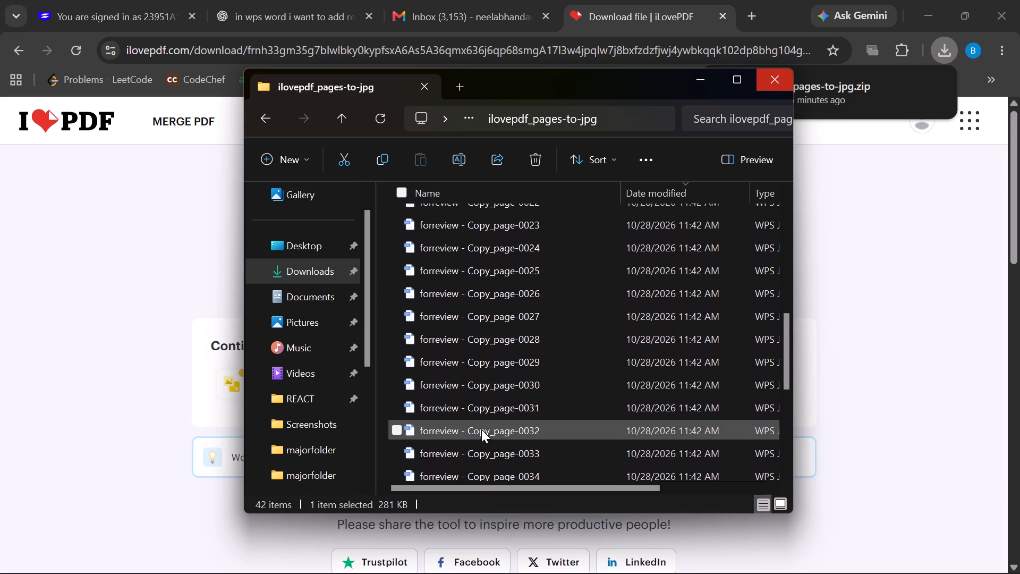
double_click(569, 254)
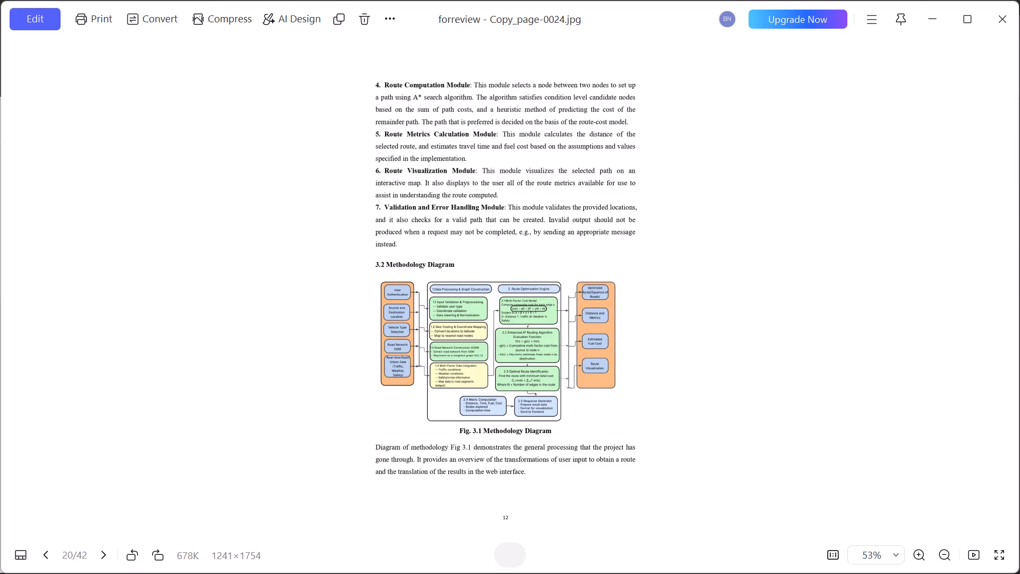
left_click(1000, 18)
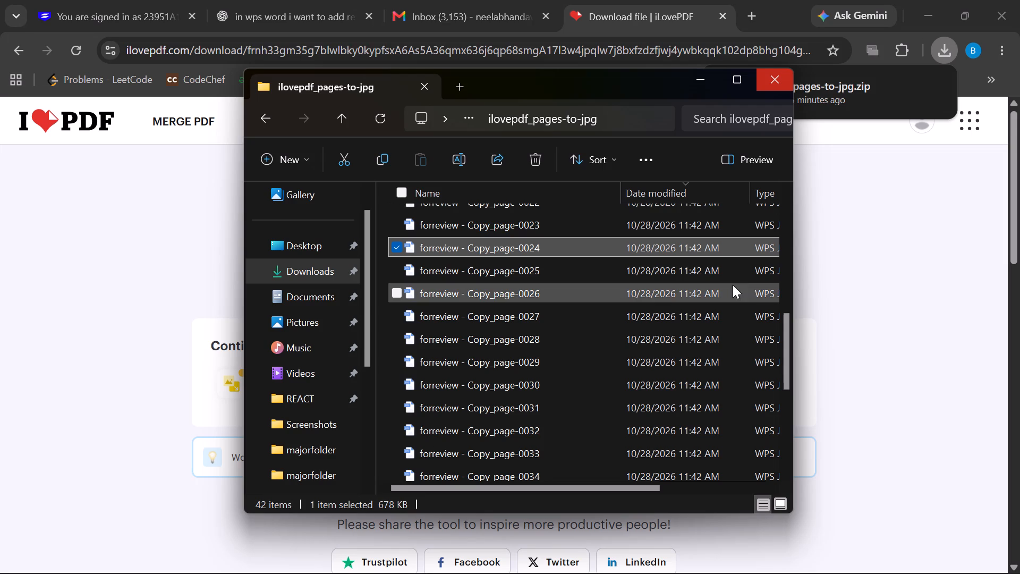
left_click(776, 79)
Go back from the iLovePDF download page to the Google results for pdf to image.
left_click(18, 54)
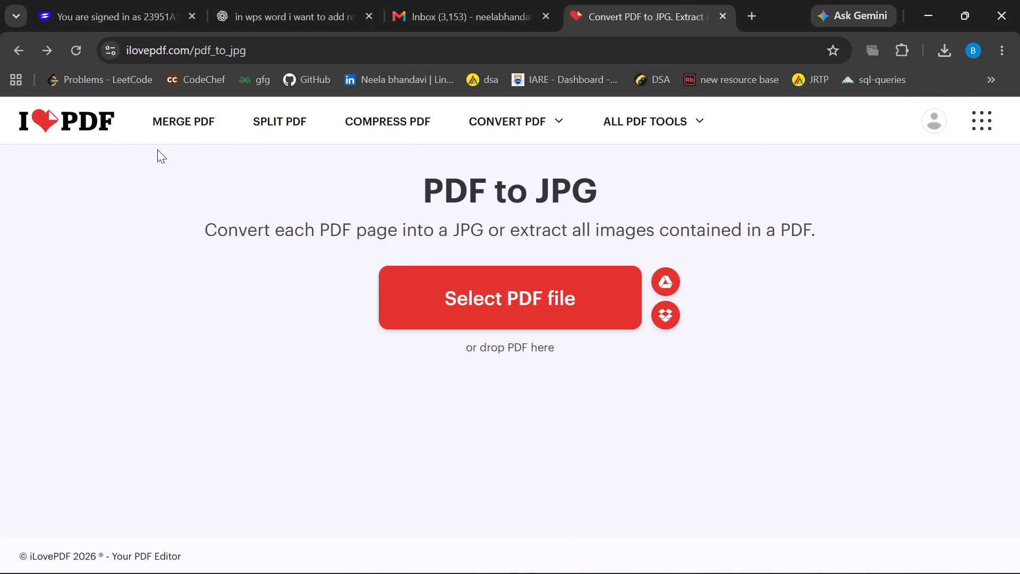
left_click(22, 49)
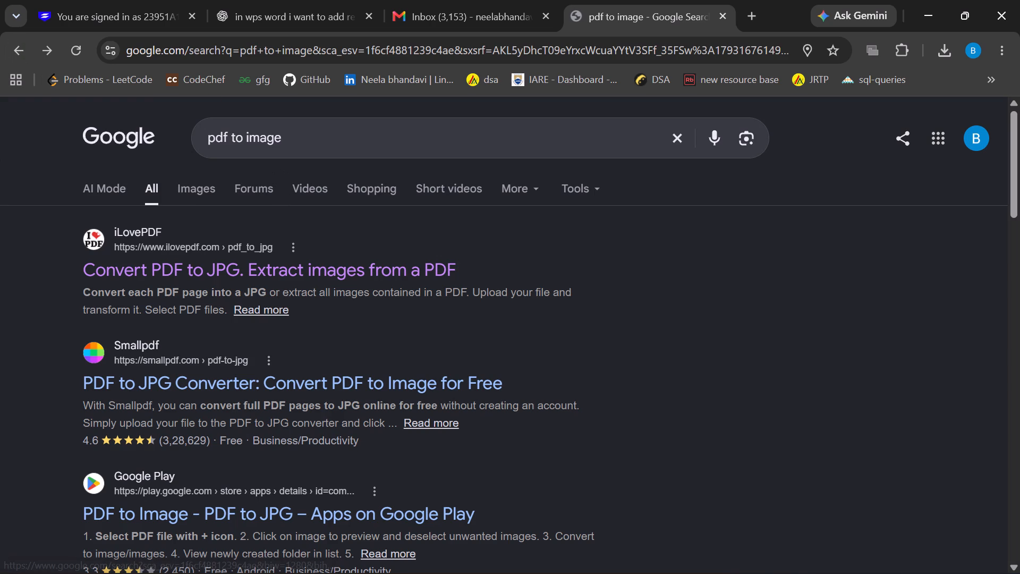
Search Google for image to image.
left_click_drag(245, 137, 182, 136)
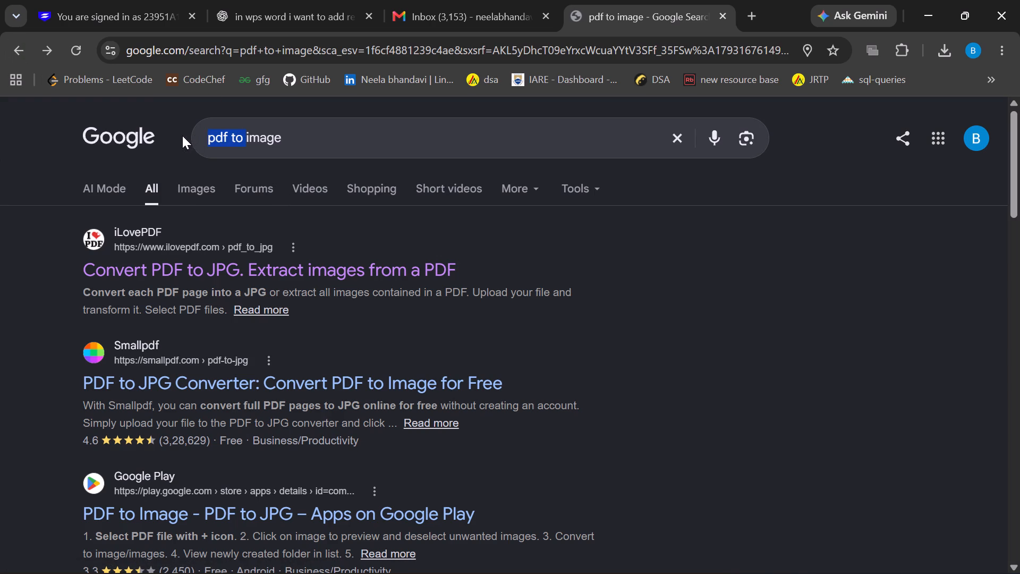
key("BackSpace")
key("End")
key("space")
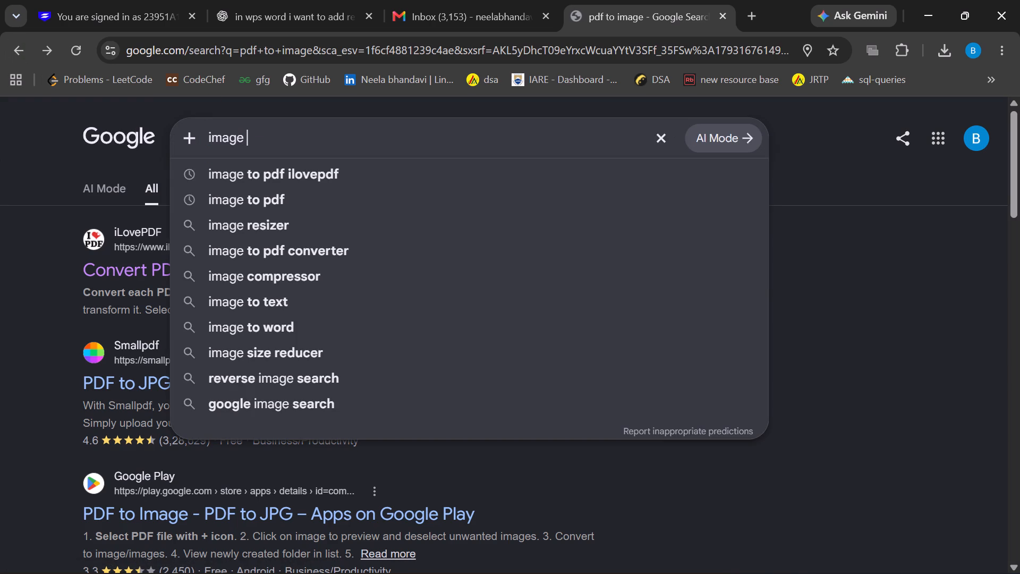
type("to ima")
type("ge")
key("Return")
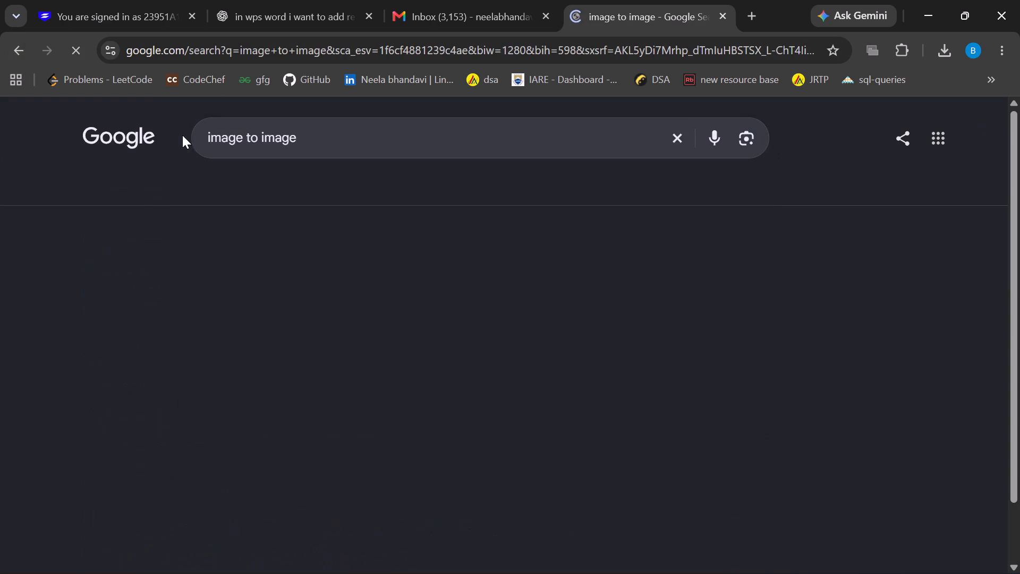
Search Google for image to pdf and open iLovePDF's Convert JPG to PDF result.
left_click(313, 142)
key("ctrl+BackSpace")
type("pdf")
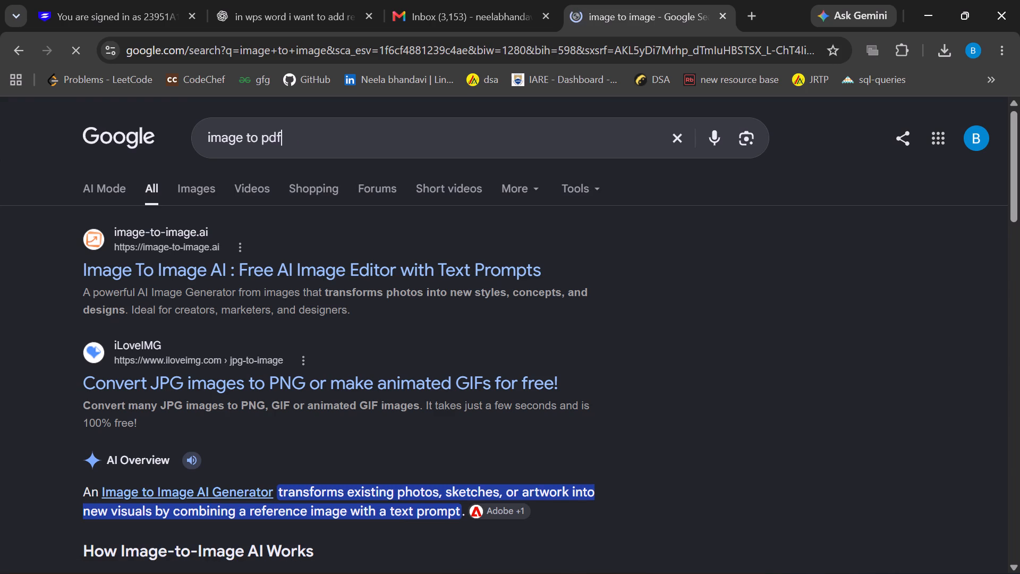
key("Return")
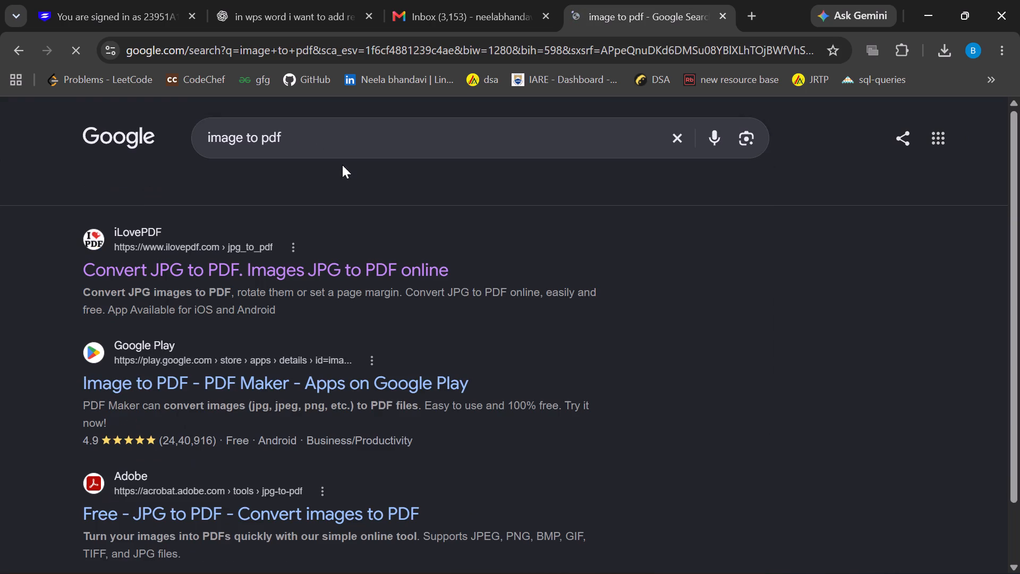
left_click(273, 278)
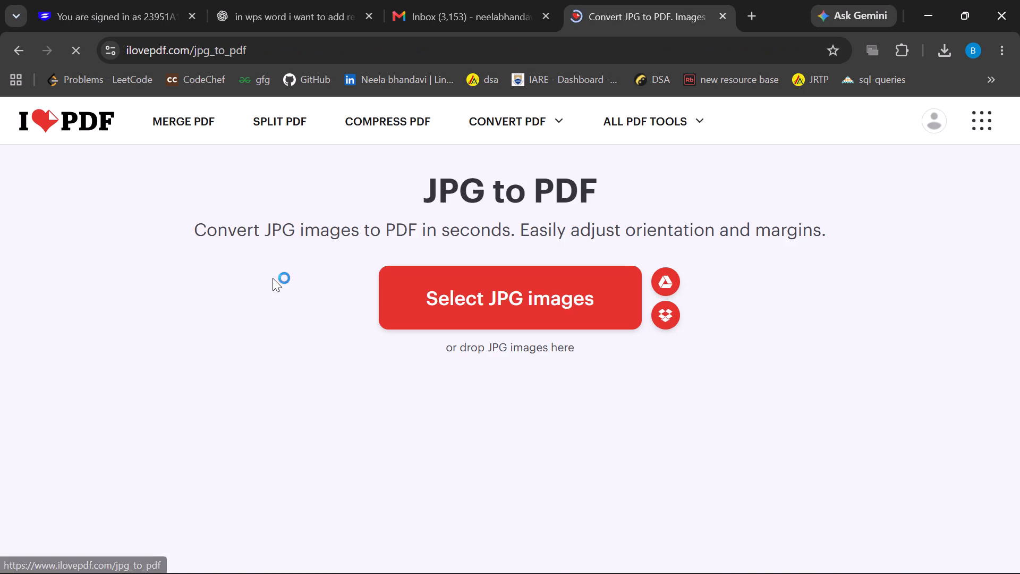
Start selecting JPG images for conversion and look through the majorfolder images within AI_Route_major on the Desktop.
left_click(432, 286)
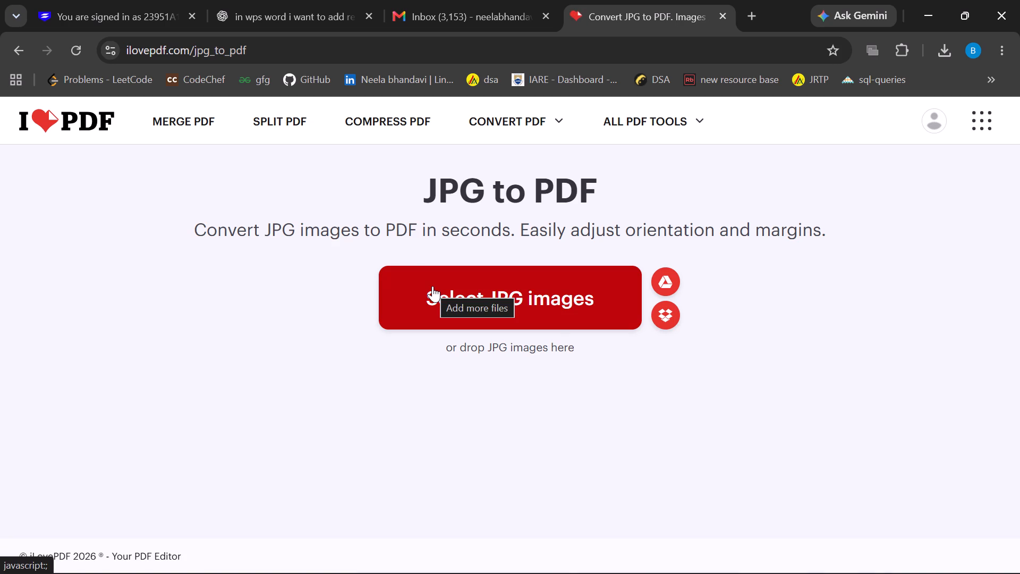
left_click(432, 286)
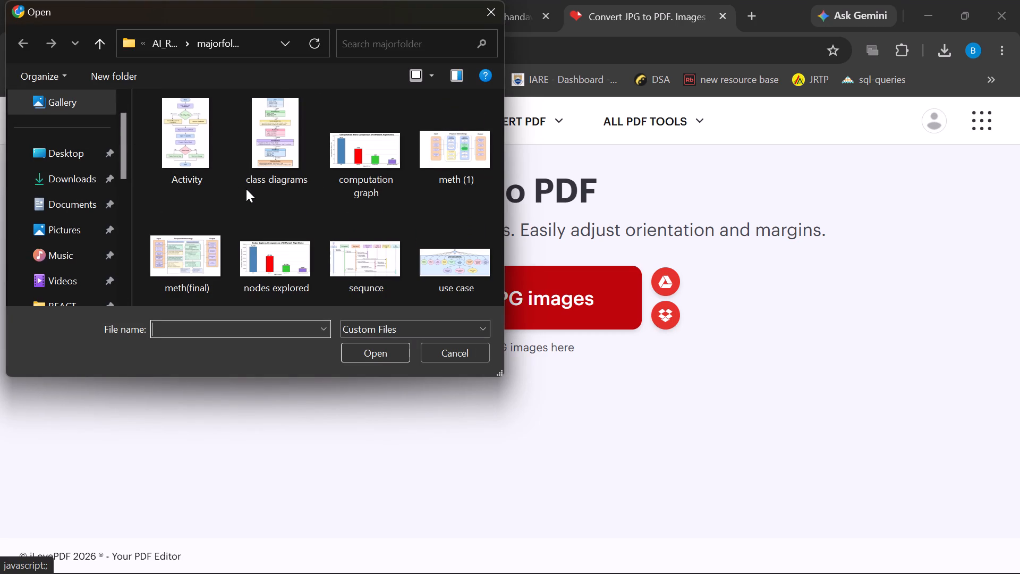
scroll(246, 189, "down", 3)
scroll(246, 189, "up", 3)
scroll(246, 189, "down", 2)
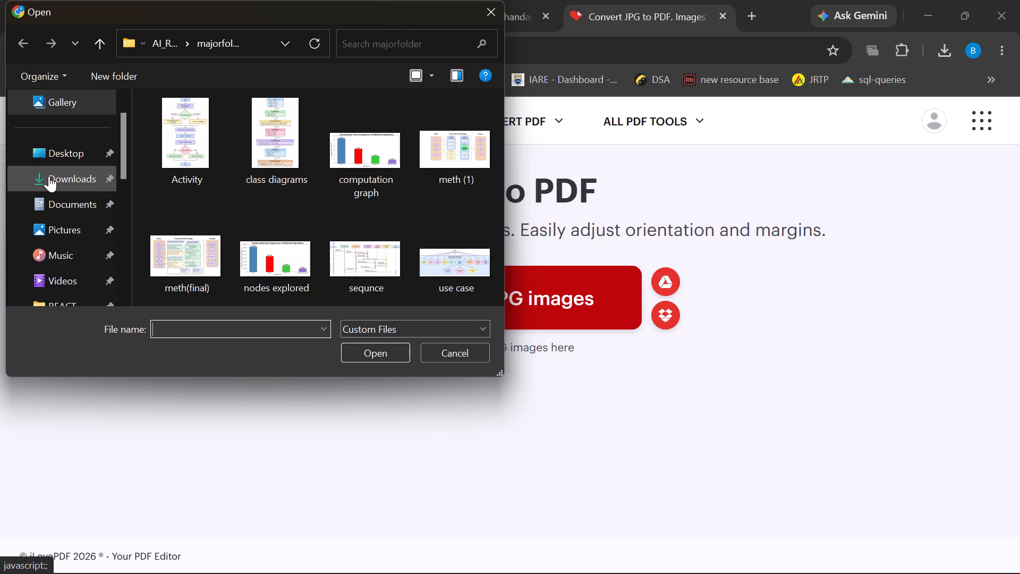
left_click(57, 157)
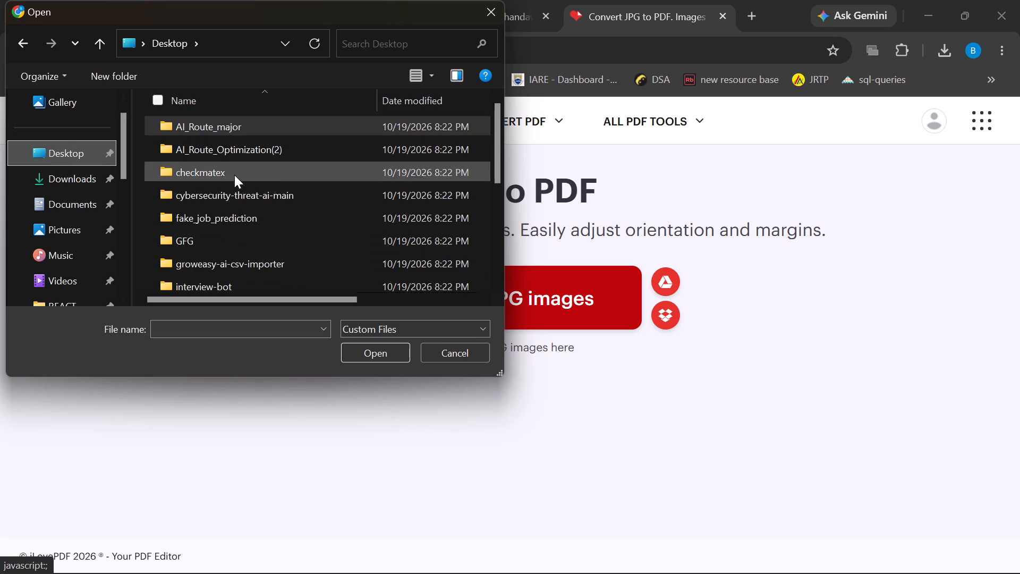
double_click(234, 130)
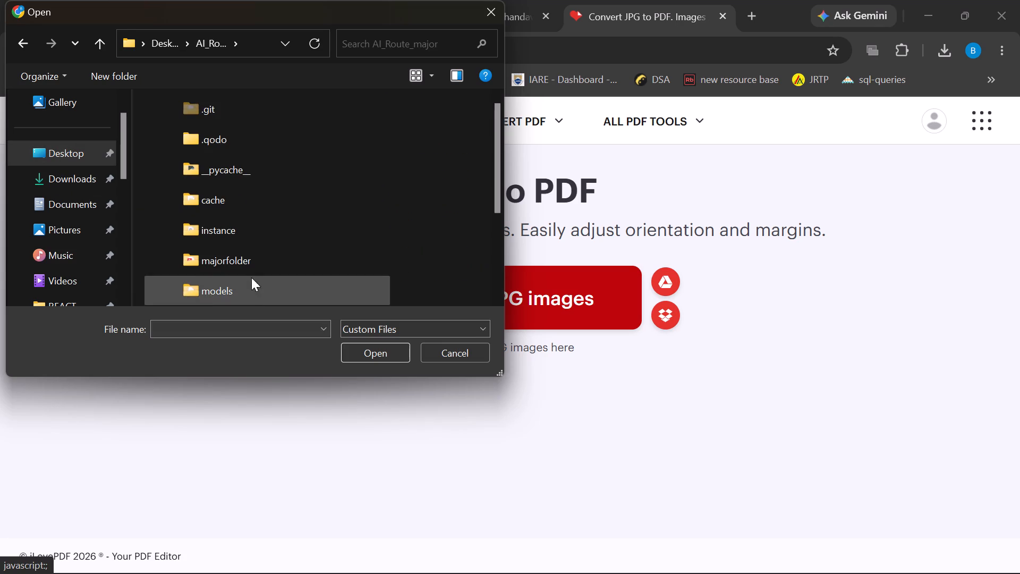
double_click(259, 255)
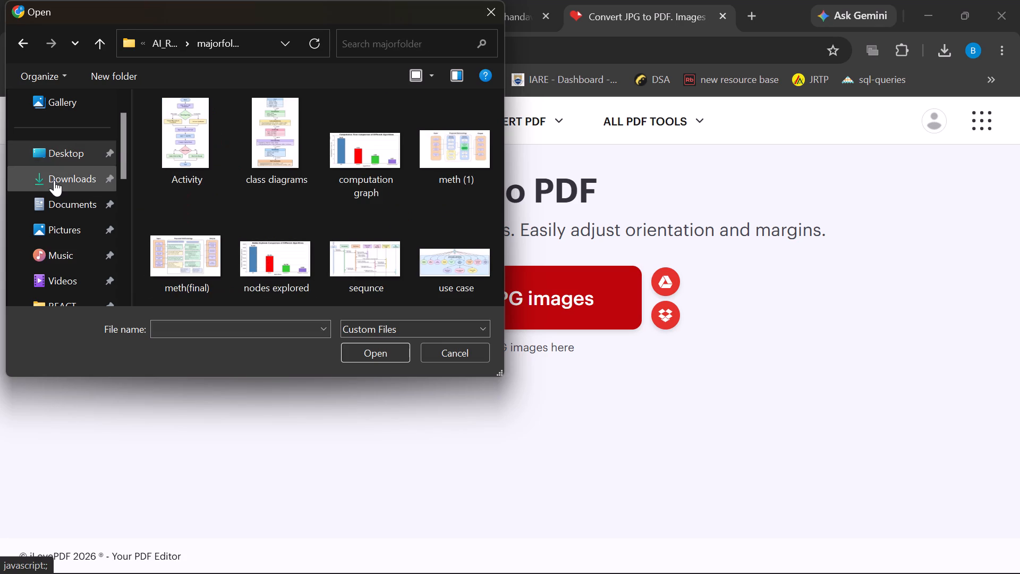
Add forreview - Copy_page-0002 from the ilovepdf_pages-to-jpg folder in Downloads to the JPG to PDF conversion.
left_click(54, 180)
double_click(232, 123)
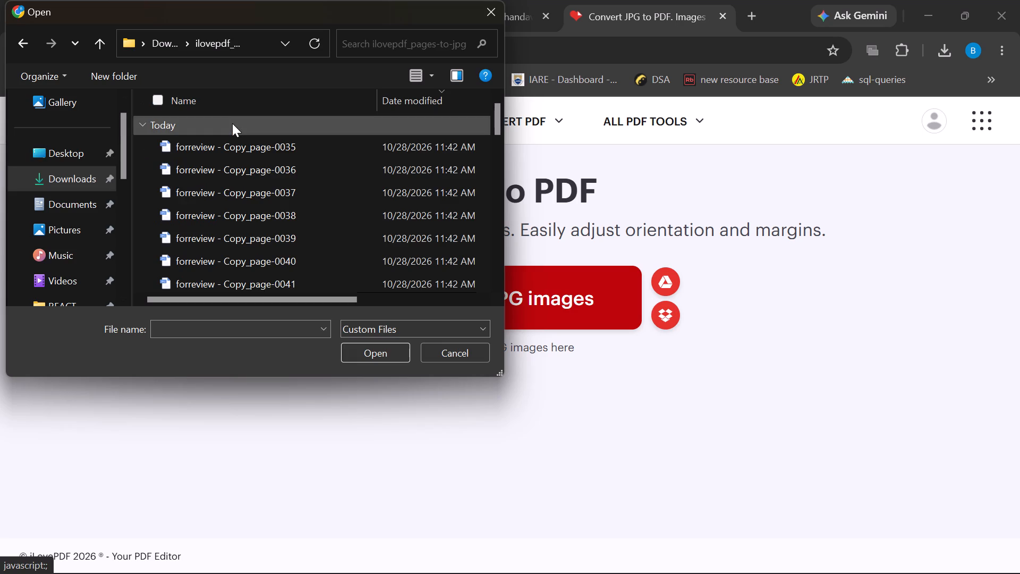
scroll(288, 187, "down", 3)
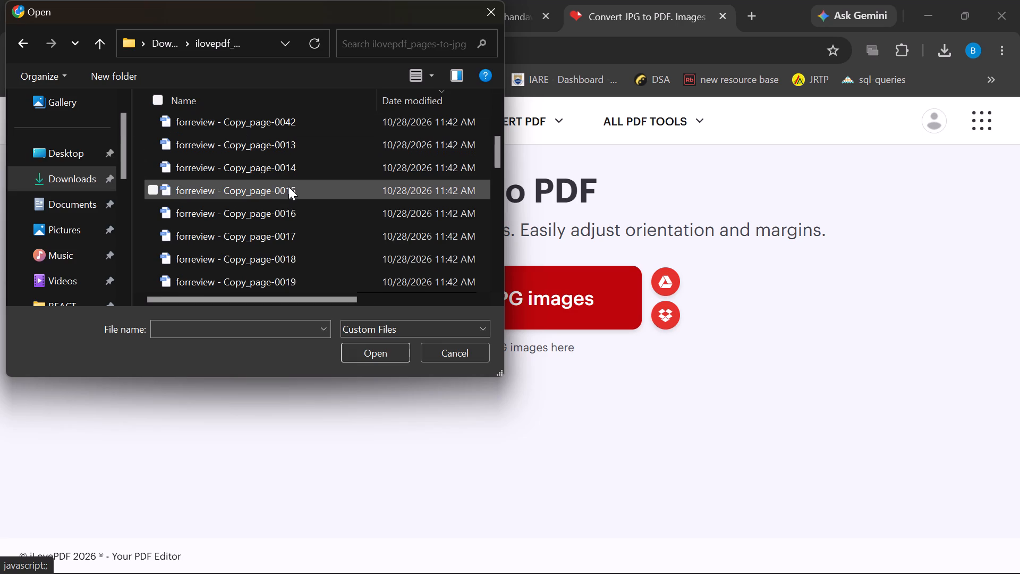
scroll(288, 187, "down", 3)
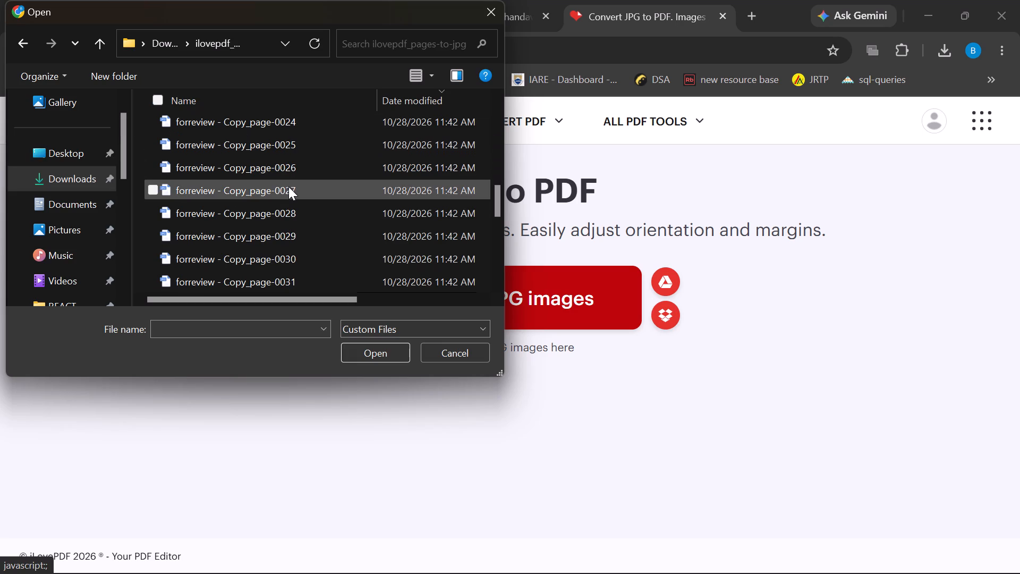
scroll(288, 187, "down", 1)
left_click(283, 252)
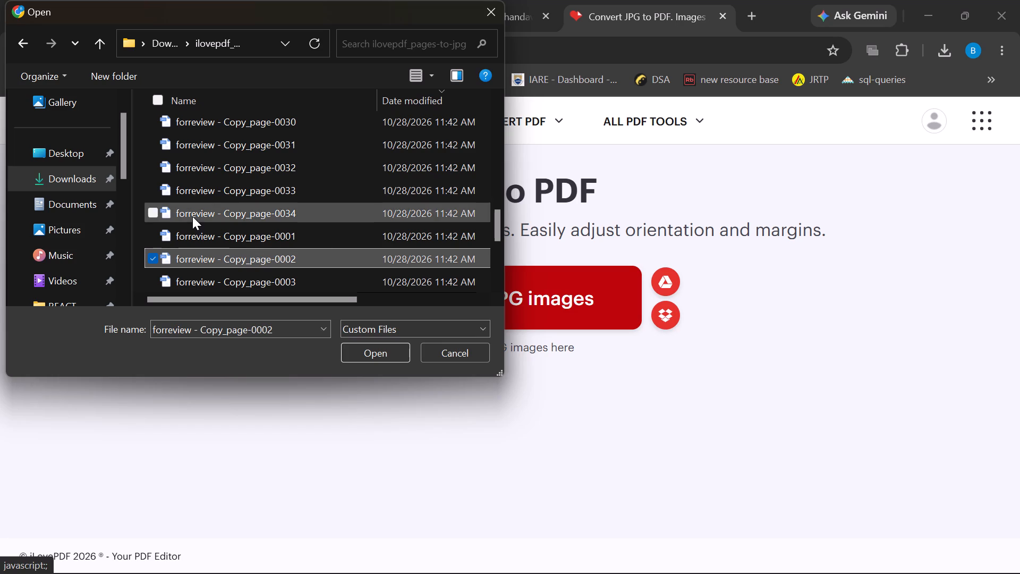
left_click(397, 350)
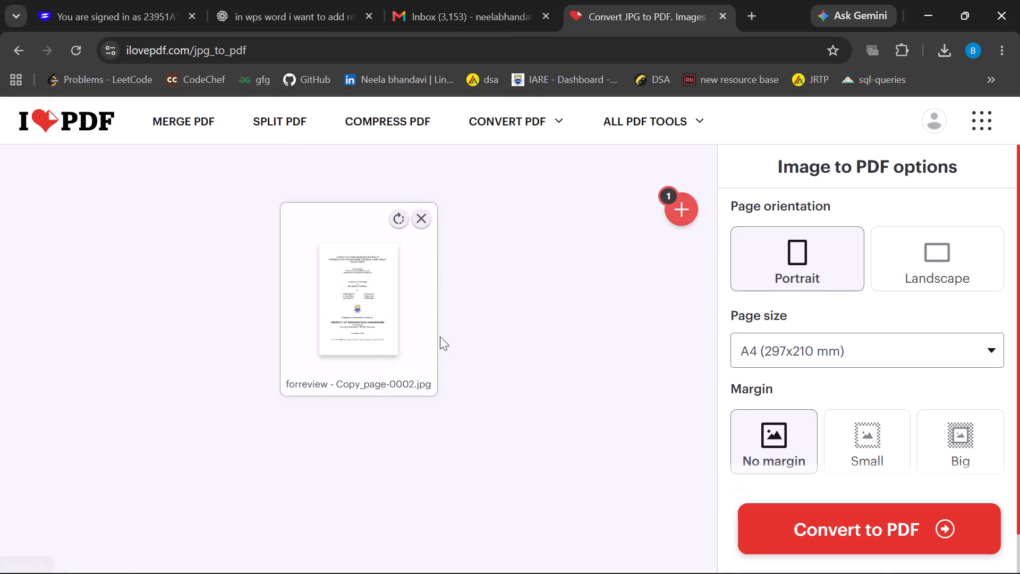
Add the image forreview - Copy_page-0024 from the same folder to the PDF conversion.
left_click(677, 208)
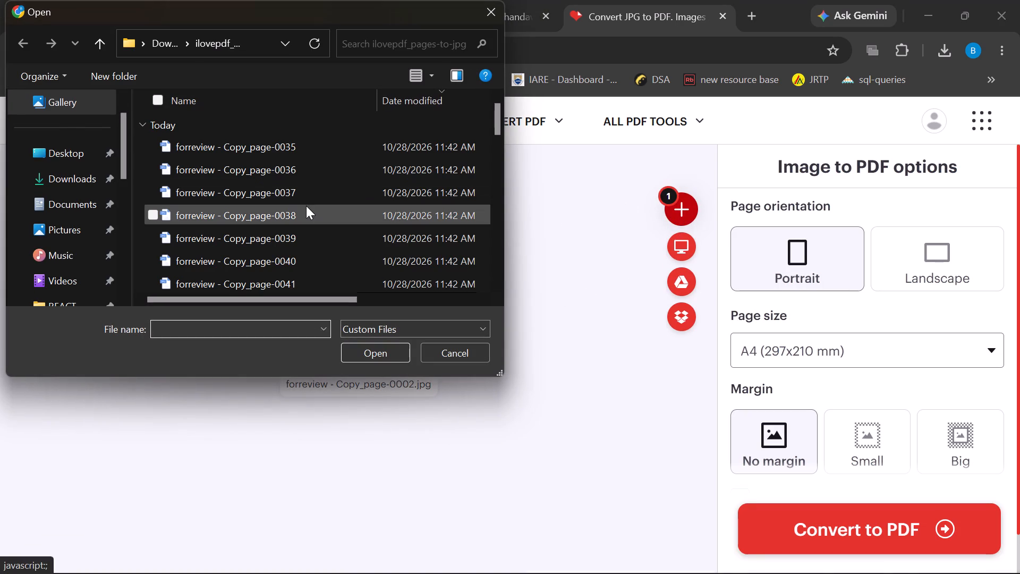
left_click(306, 206)
type("24")
left_click(286, 326)
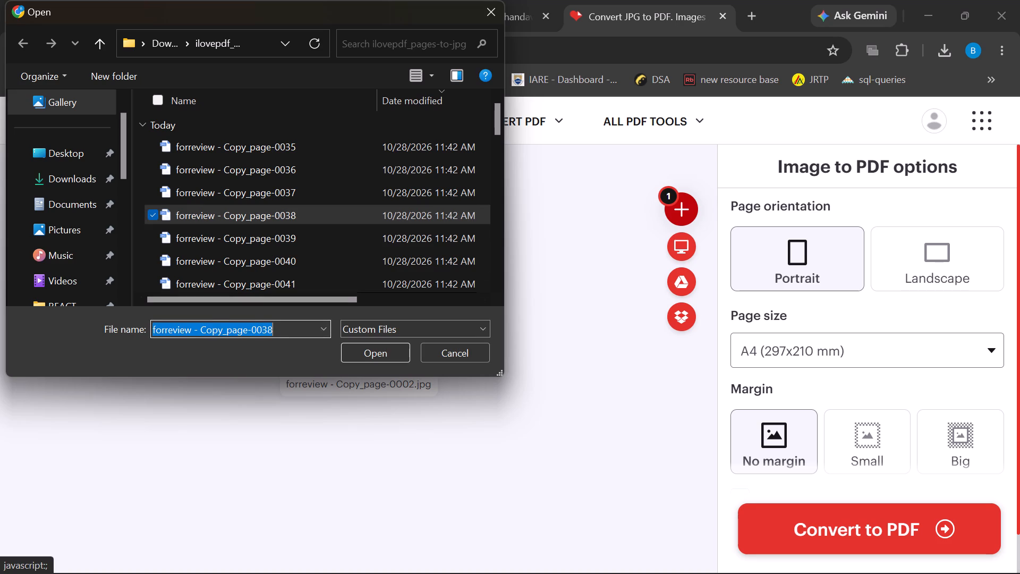
left_click(286, 326)
key("BackSpace")
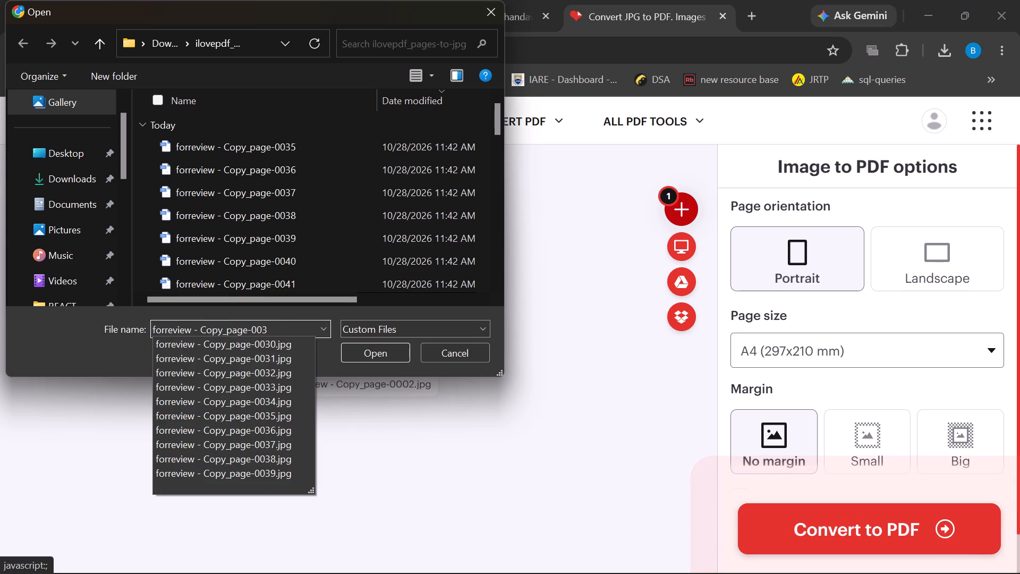
key("BackSpace")
type("24")
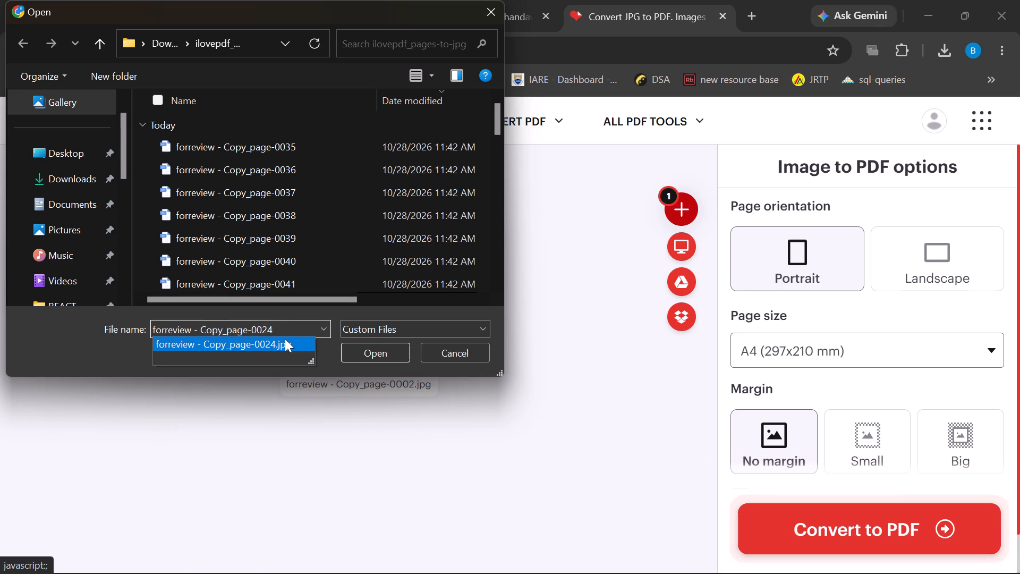
left_click(284, 341)
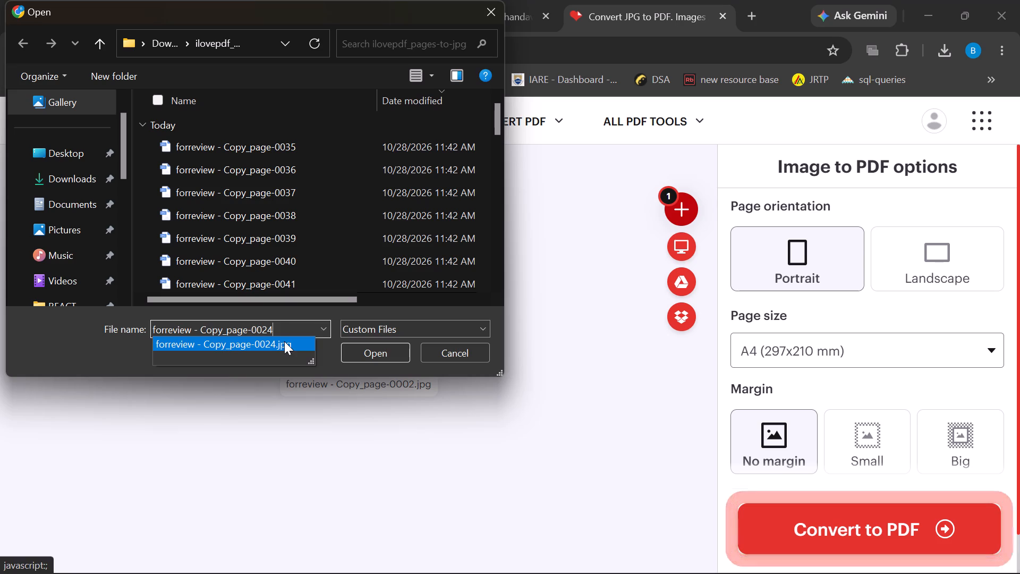
left_click(372, 350)
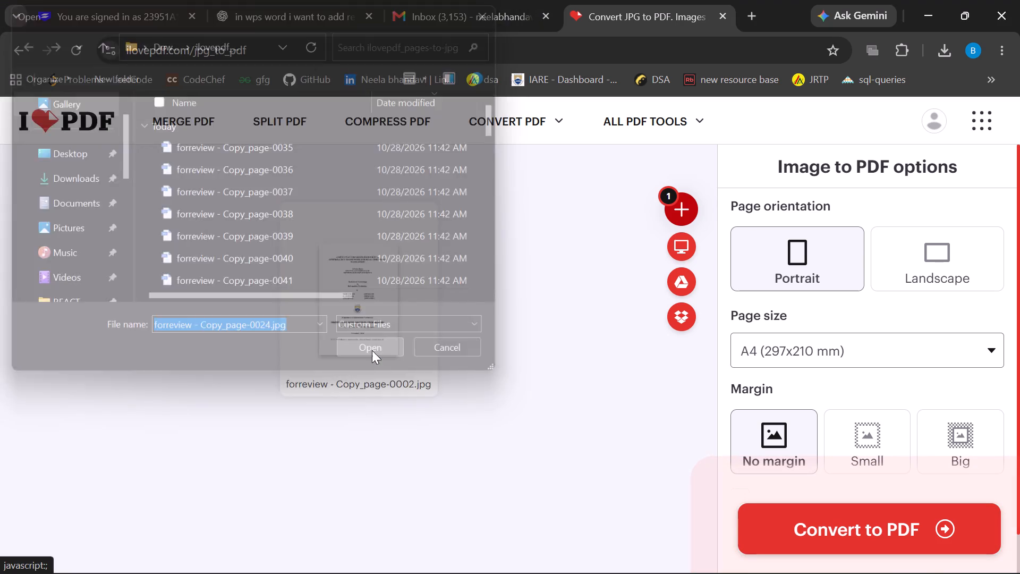
Add the image forreview - Copy_page-0031 from the ilovepdf_pages-to-jpg folder to the PDF conversion.
left_click(688, 203)
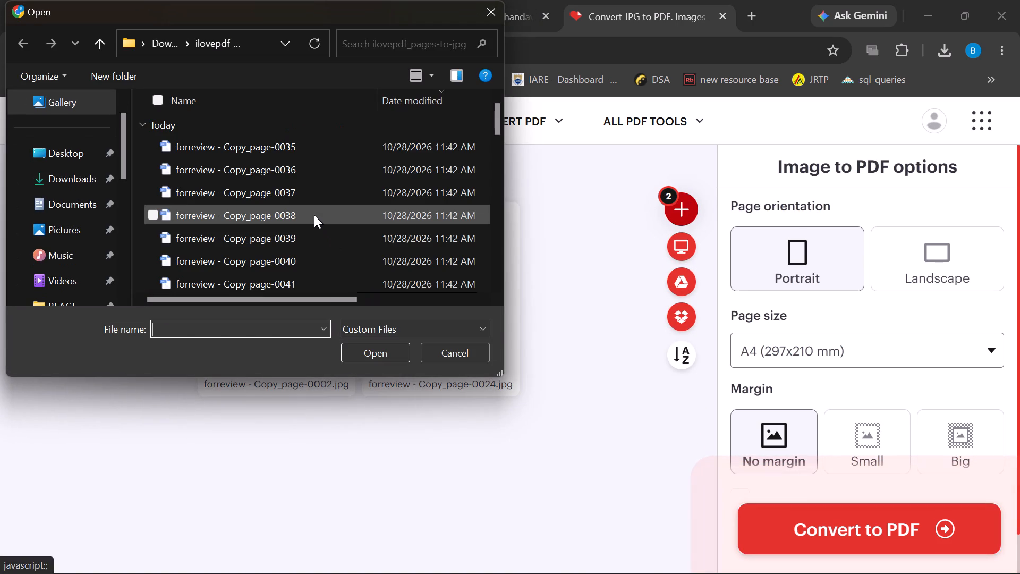
left_click(314, 215)
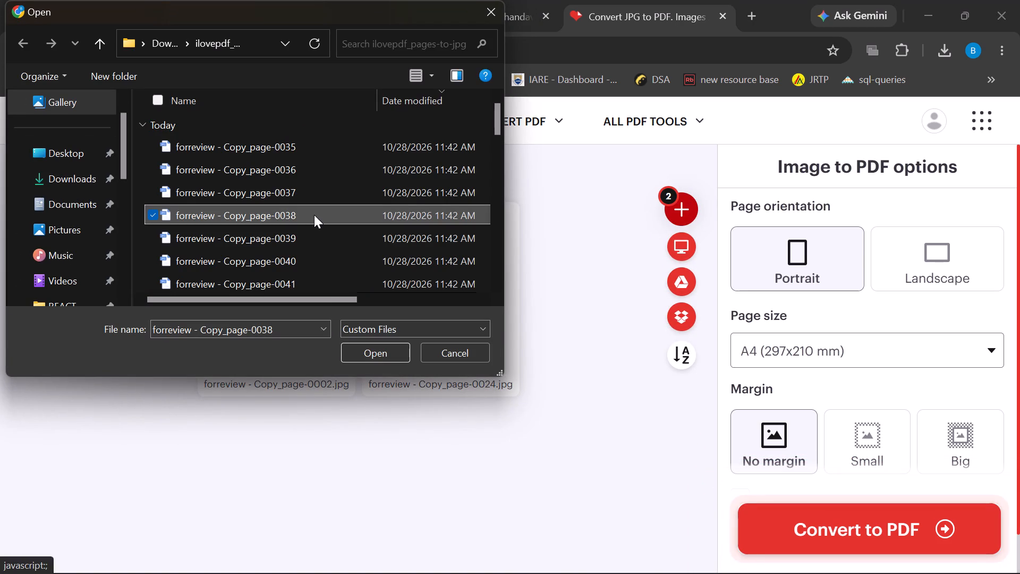
left_click(283, 323)
left_click(283, 323)
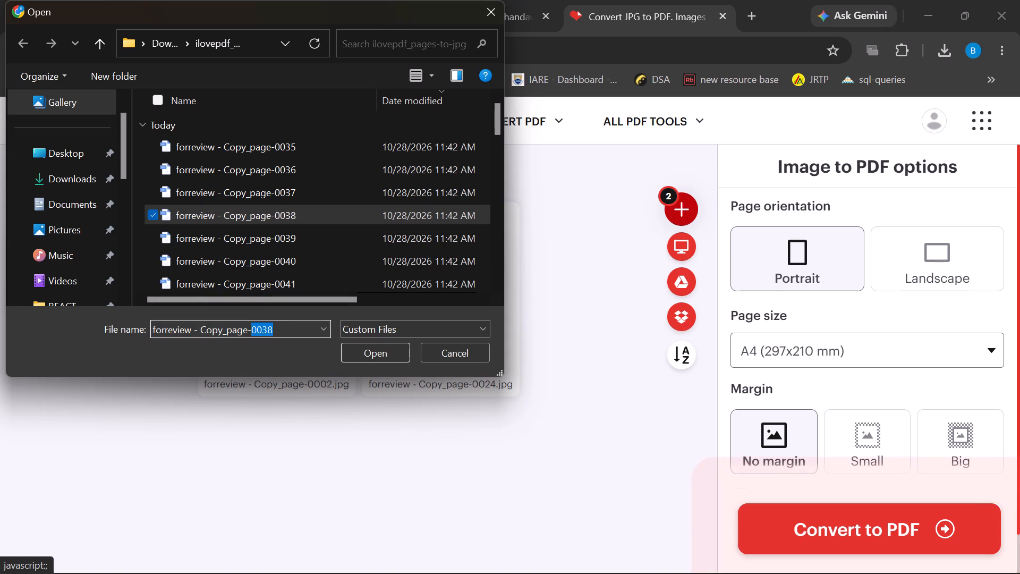
left_click(283, 323)
key("BackSpace")
key("1")
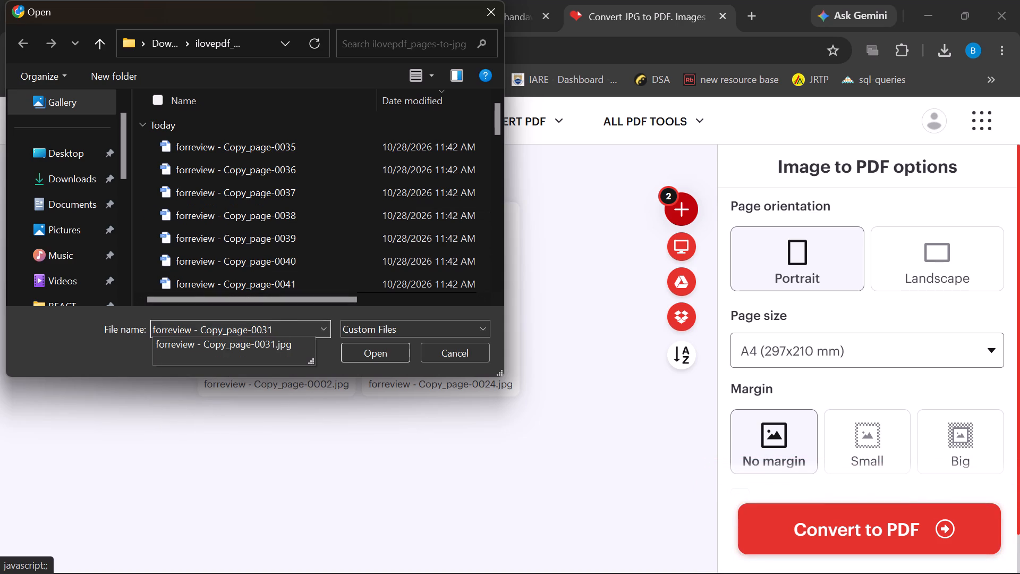
left_click(278, 341)
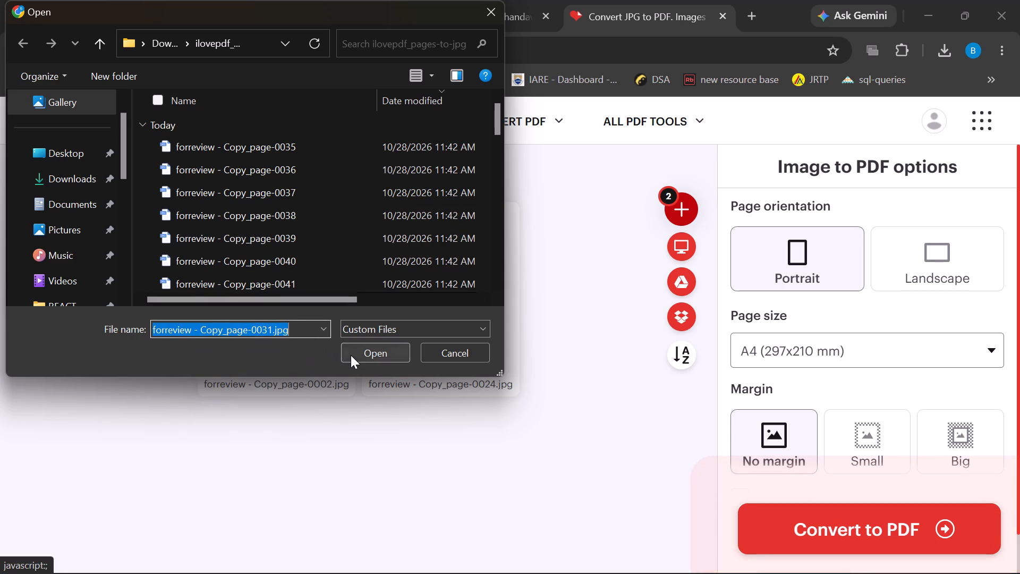
left_click(351, 355)
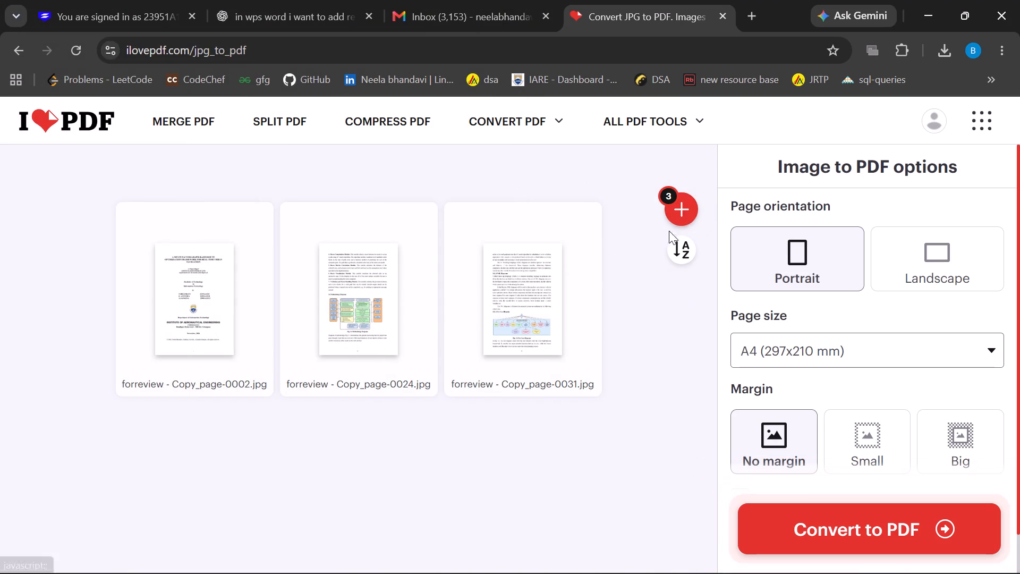
Add the image forreview - Copy_page-0032 from the same folder to the PDF conversion.
left_click(686, 199)
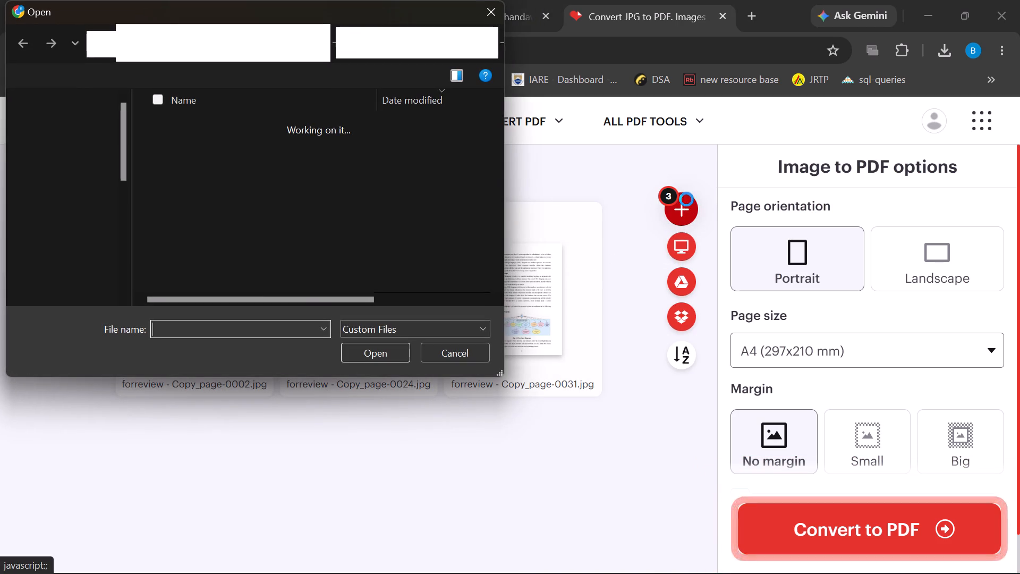
left_click(276, 277)
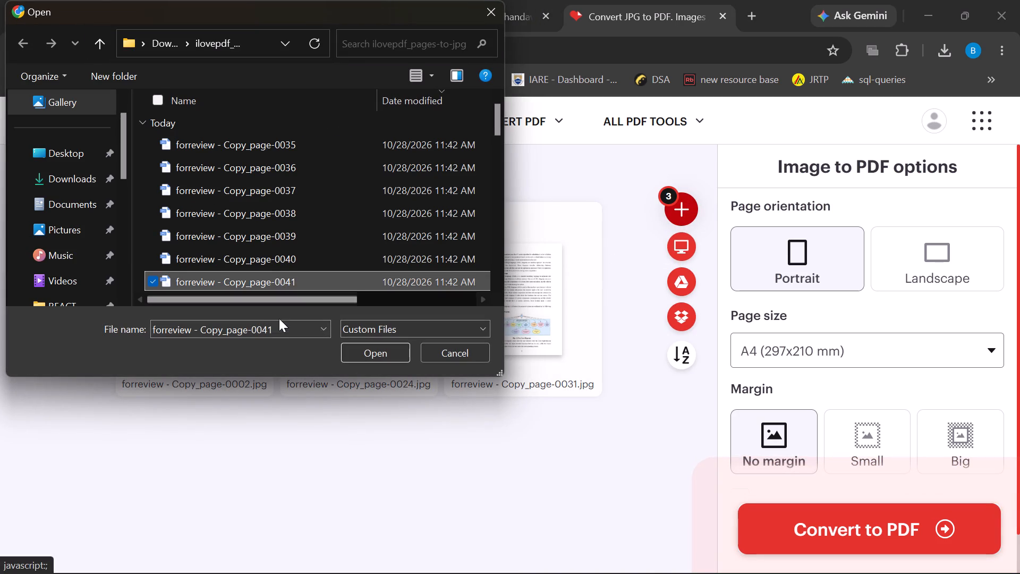
left_click(282, 327)
left_click(282, 327)
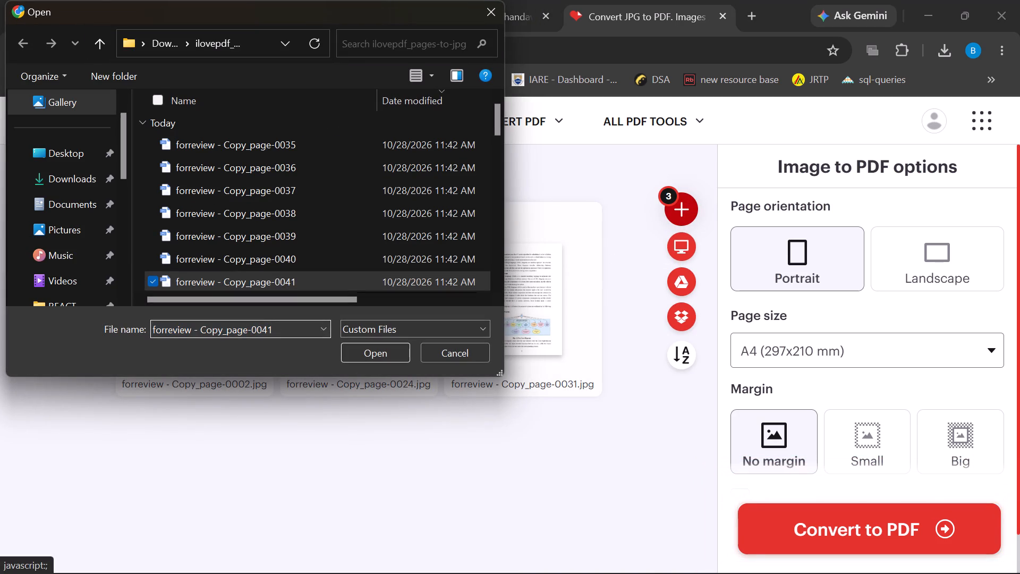
key("BackSpace")
key("BackSpace")
type("32")
left_click(284, 341)
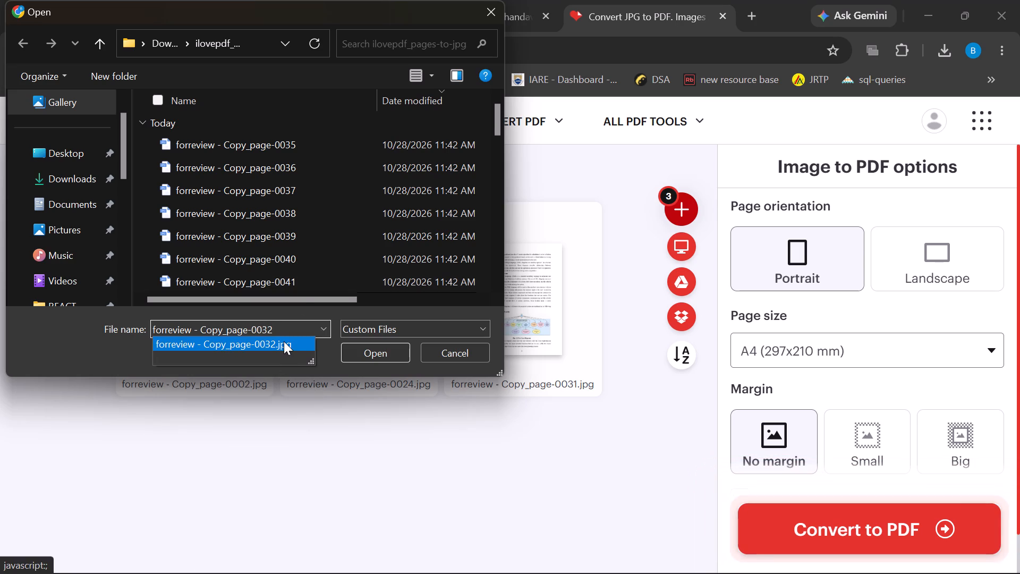
scroll(326, 248, "up", 3)
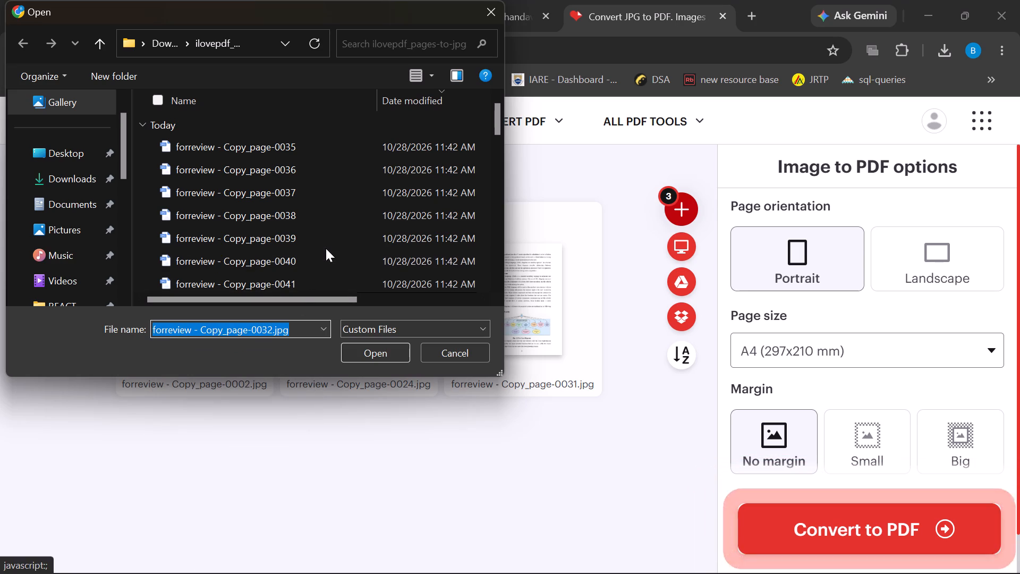
scroll(326, 248, "up", 1)
scroll(326, 248, "down", 2)
scroll(326, 248, "up", 5)
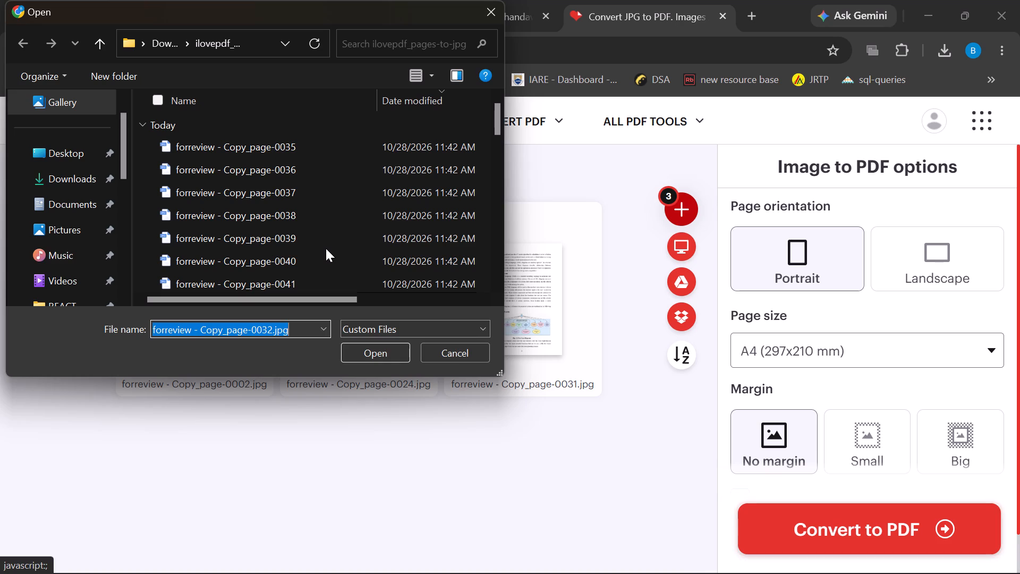
scroll(326, 248, "down", 2)
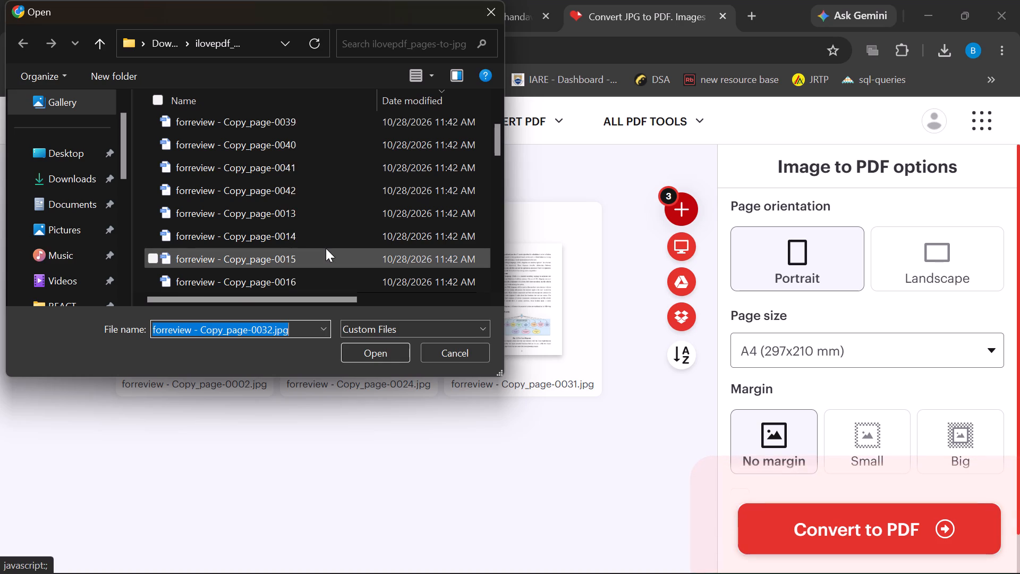
scroll(326, 248, "down", 8)
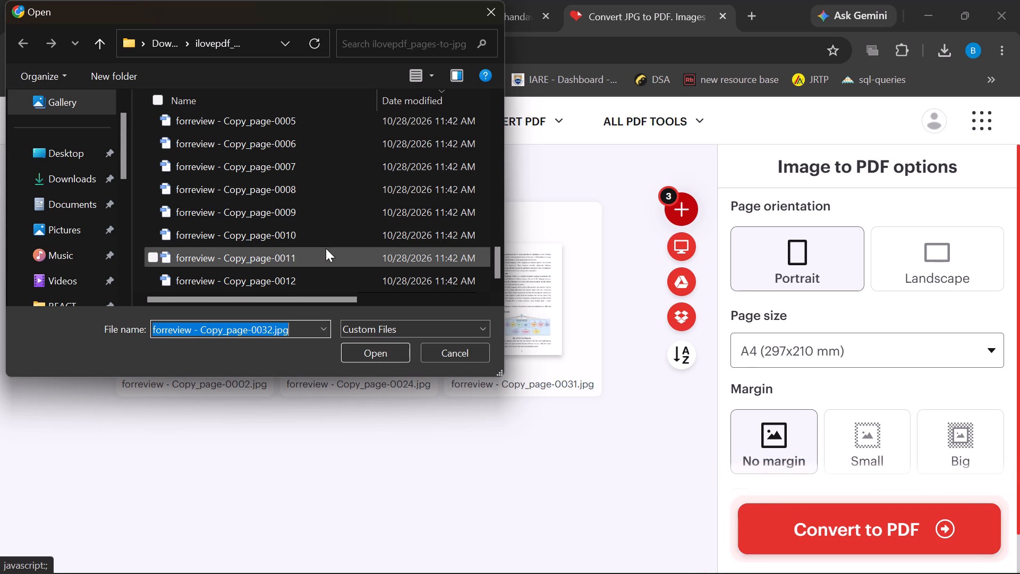
scroll(326, 248, "down", 2)
left_click(372, 355)
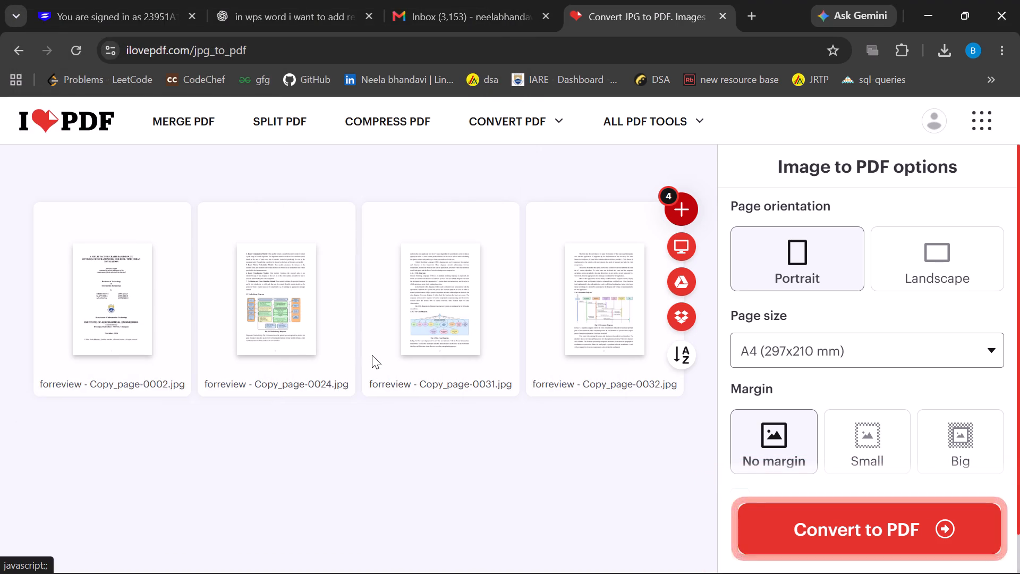
Add the image forreview - Copy_page-0033 from the same folder to the PDF conversion.
left_click(685, 220)
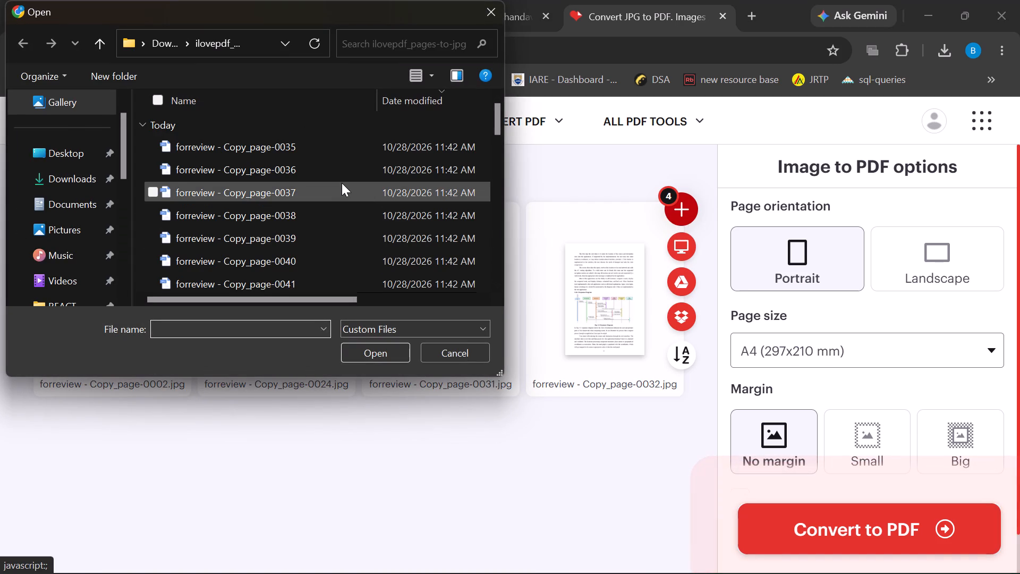
scroll(342, 183, "down", 10)
scroll(342, 183, "up", 2)
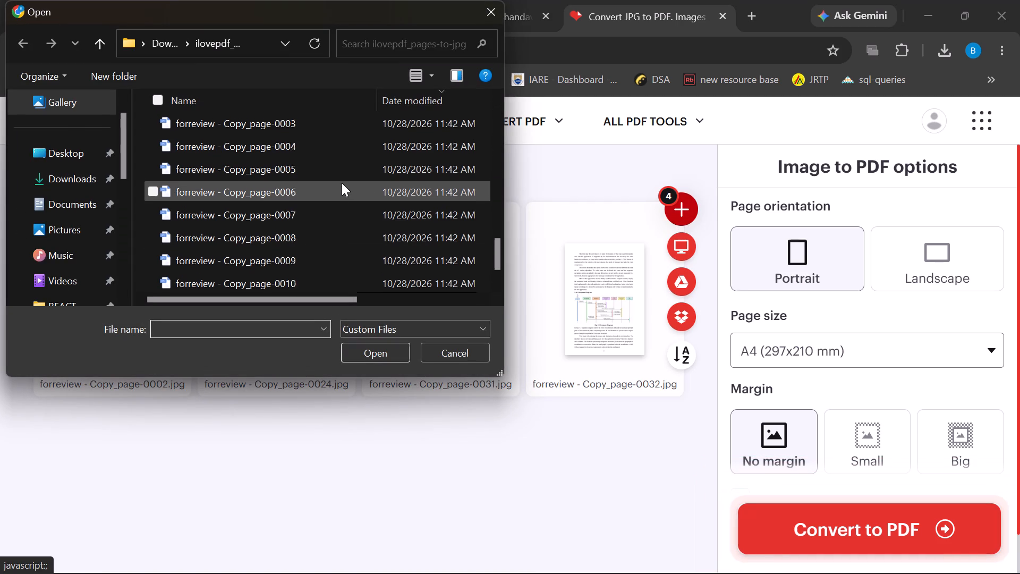
scroll(342, 183, "up", 8)
scroll(342, 183, "down", 3)
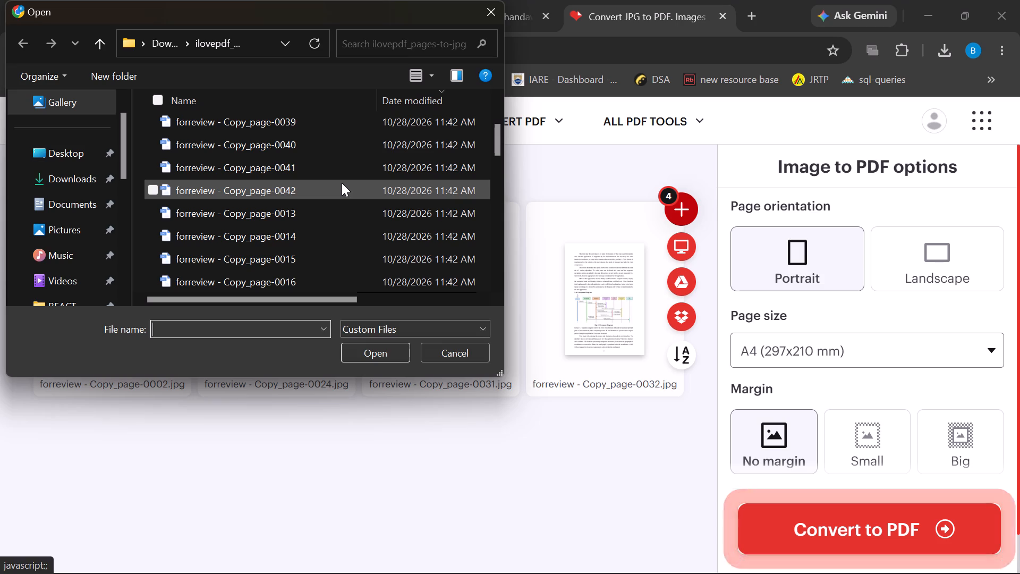
scroll(342, 183, "down", 4)
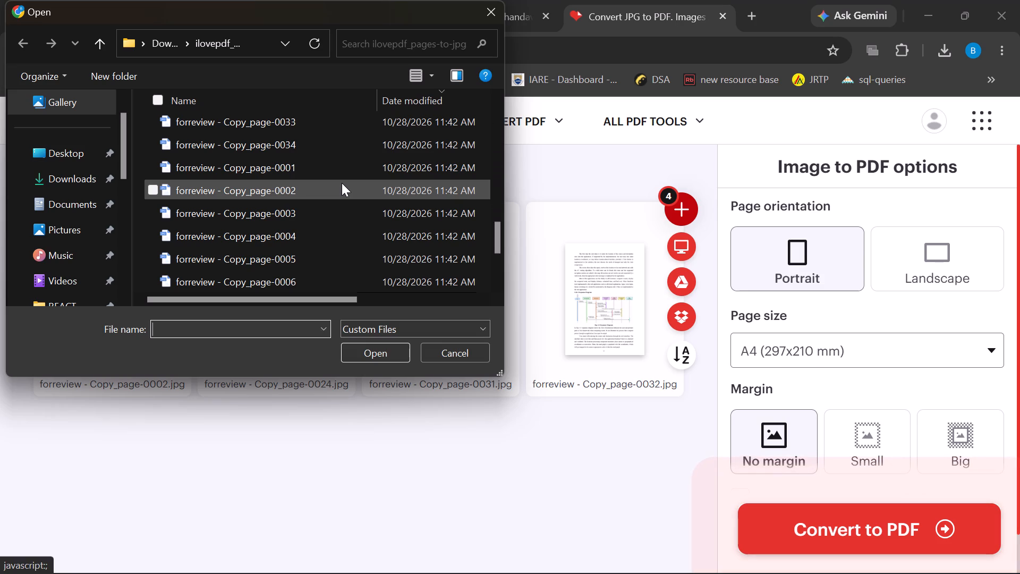
scroll(342, 183, "down", 3)
left_click(292, 281)
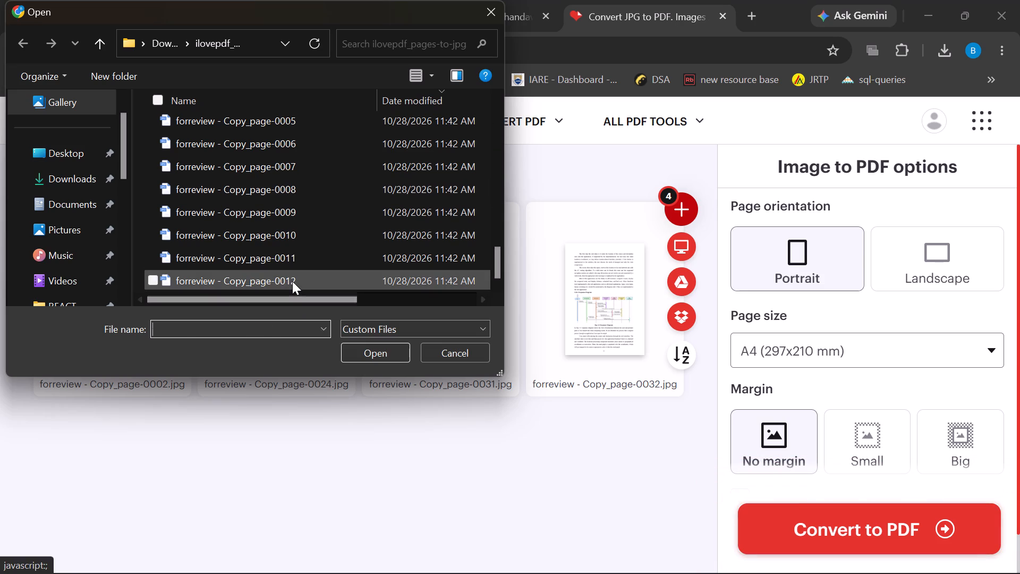
left_click(290, 325)
left_click(290, 325)
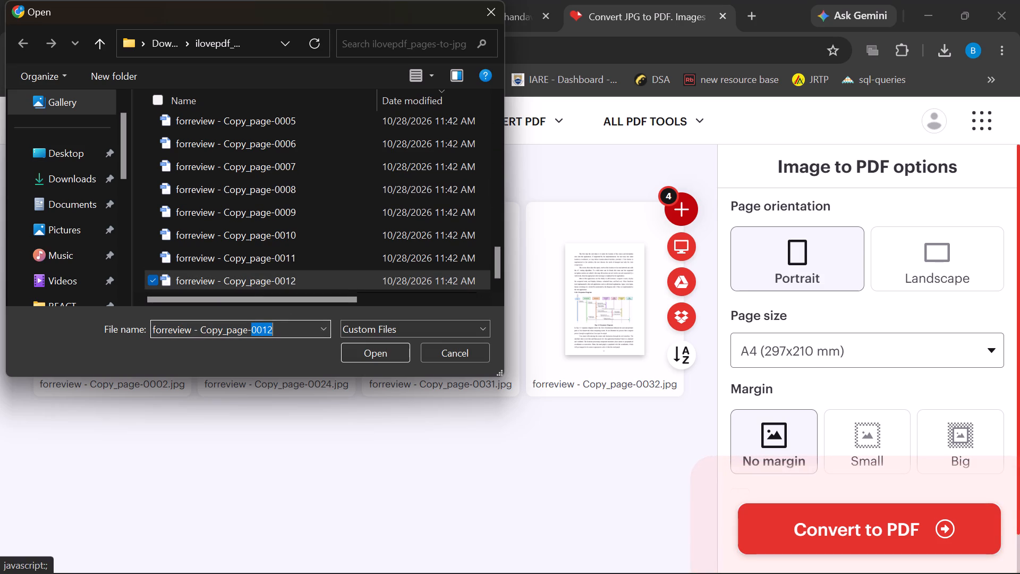
left_click(290, 325)
key("BackSpace")
key("3")
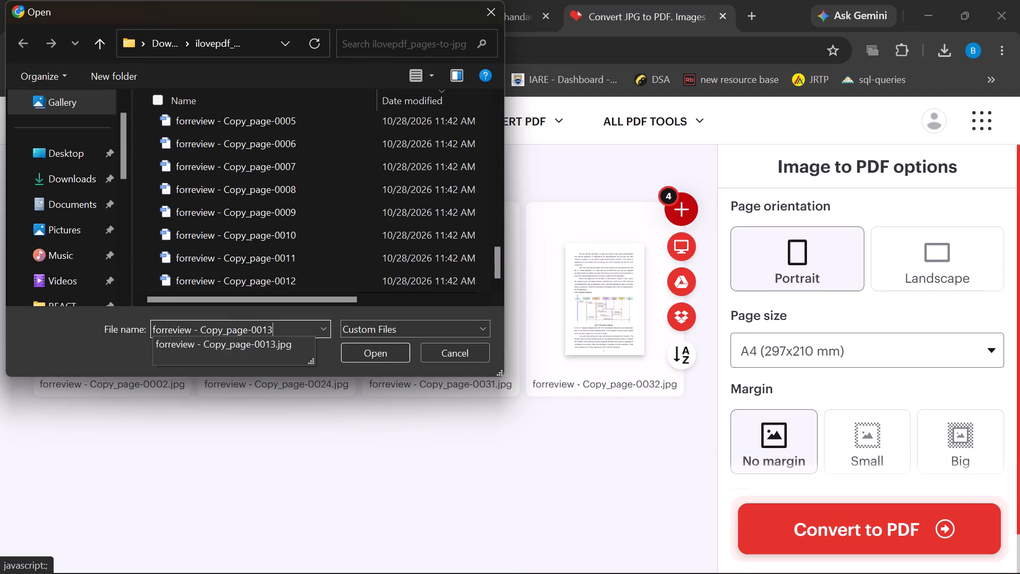
key("BackSpace")
key("BackSpace")
type("33")
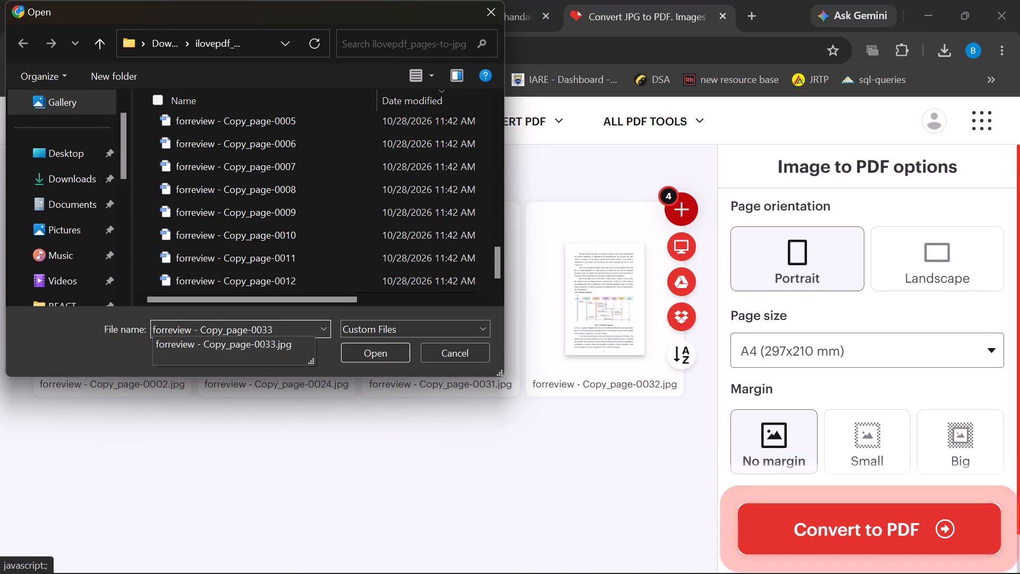
left_click(293, 342)
left_click(365, 348)
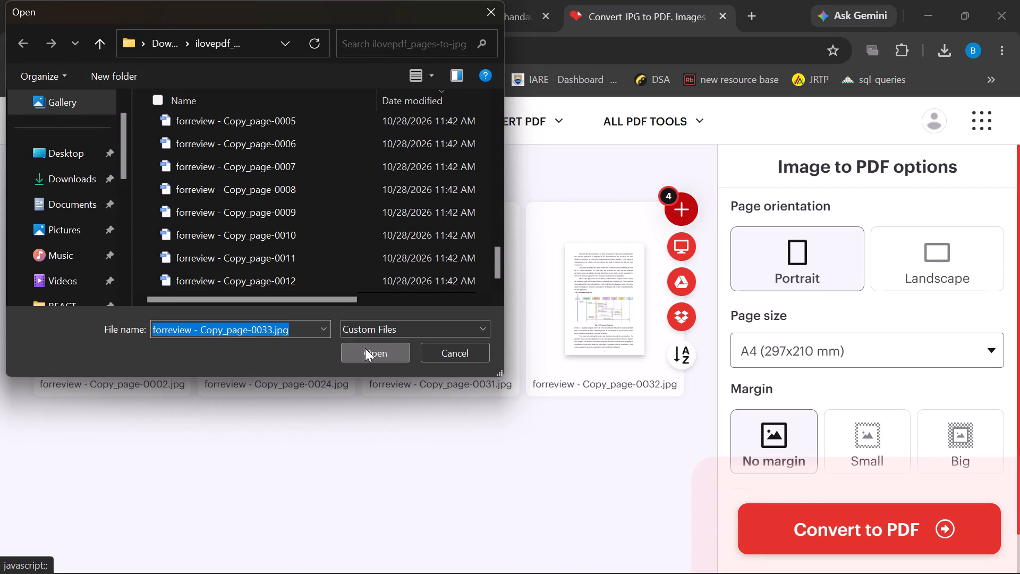
Add the four images forreview - Copy_page-0035, 0036, 0037 and 0038 together to the PDF conversion.
left_click(680, 202)
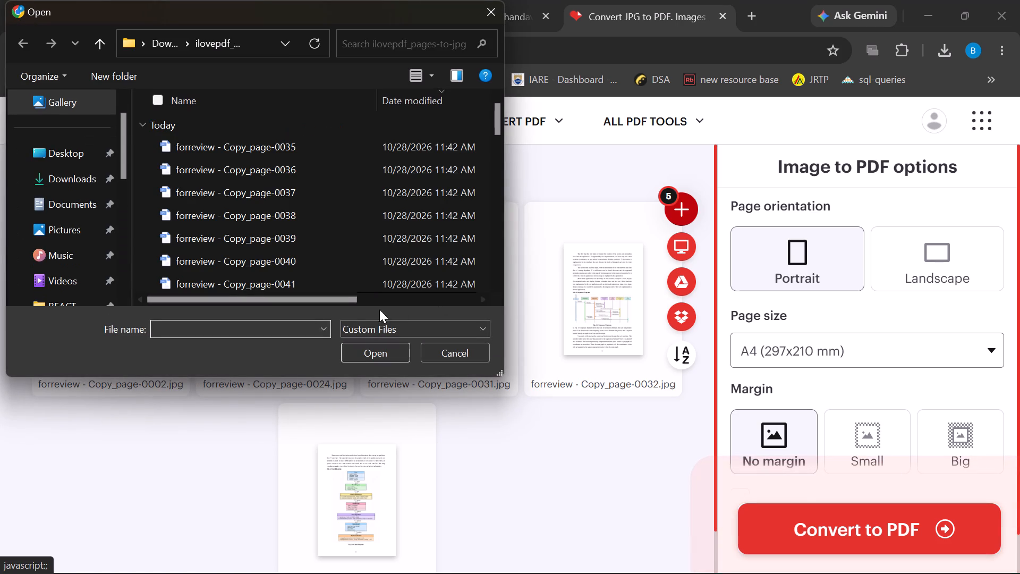
left_click(326, 147)
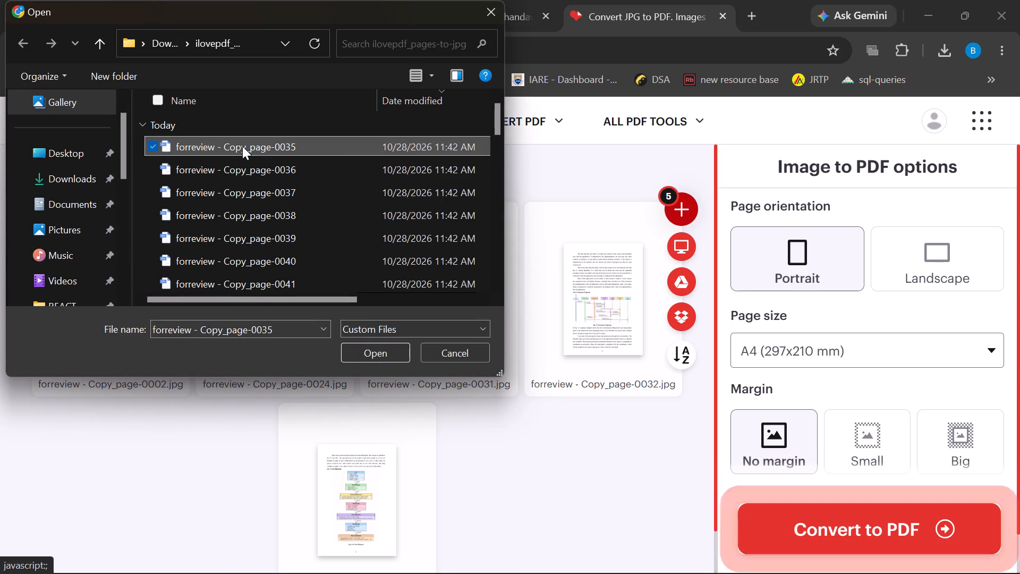
left_click(152, 170)
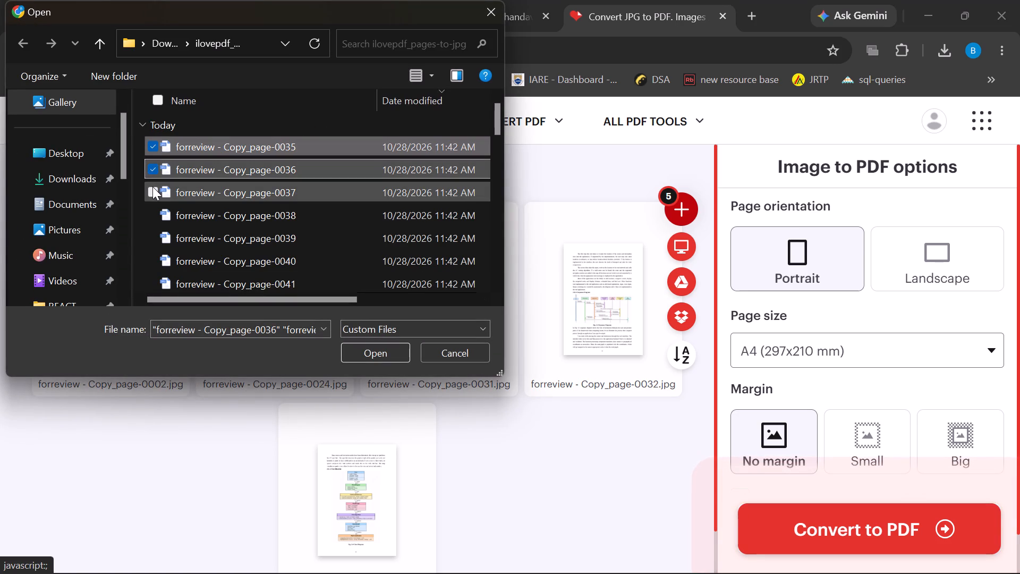
left_click(152, 187)
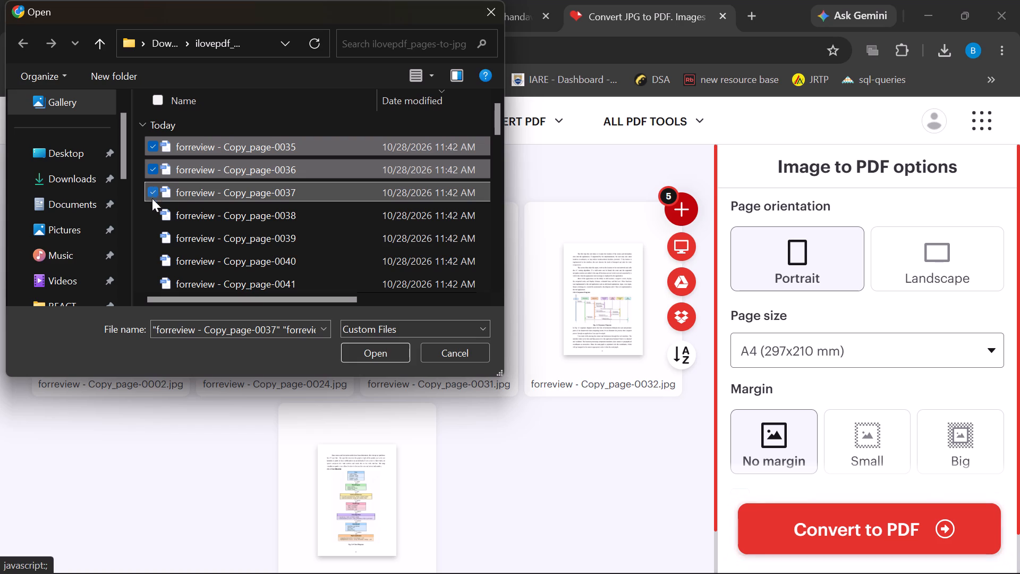
left_click(152, 214)
left_click(389, 349)
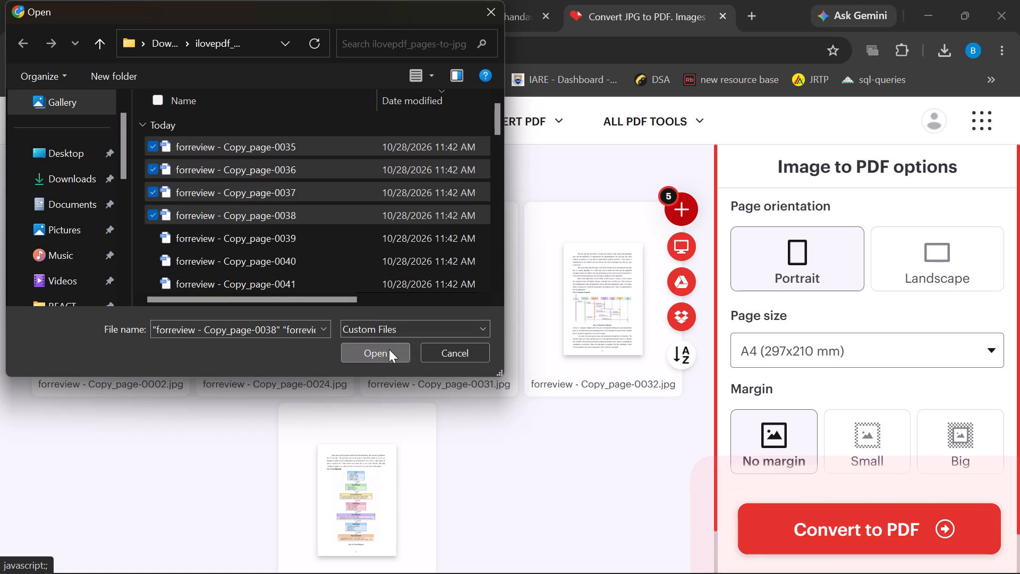
Check the added page images, convert them to PDF with the current page options, and download the resulting PDF.
scroll(389, 349, "down", 3)
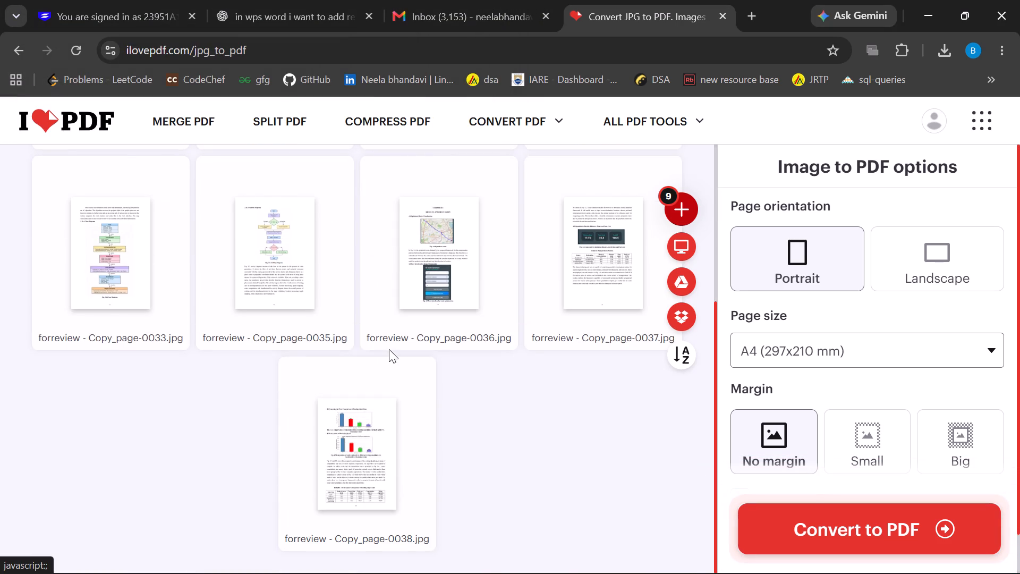
scroll(389, 349, "up", 3)
scroll(389, 349, "down", 2)
left_click(830, 537)
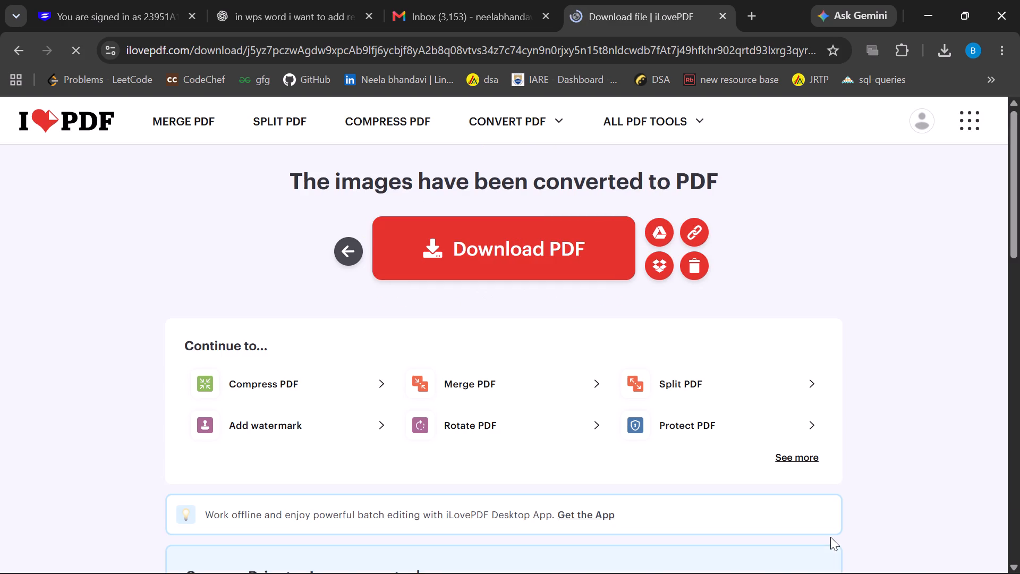
left_click(610, 273)
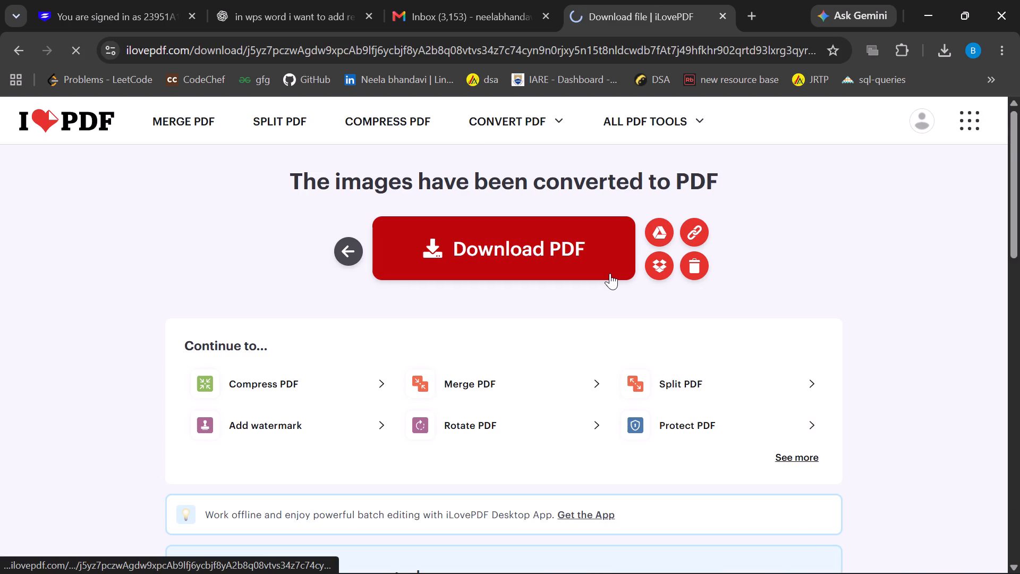
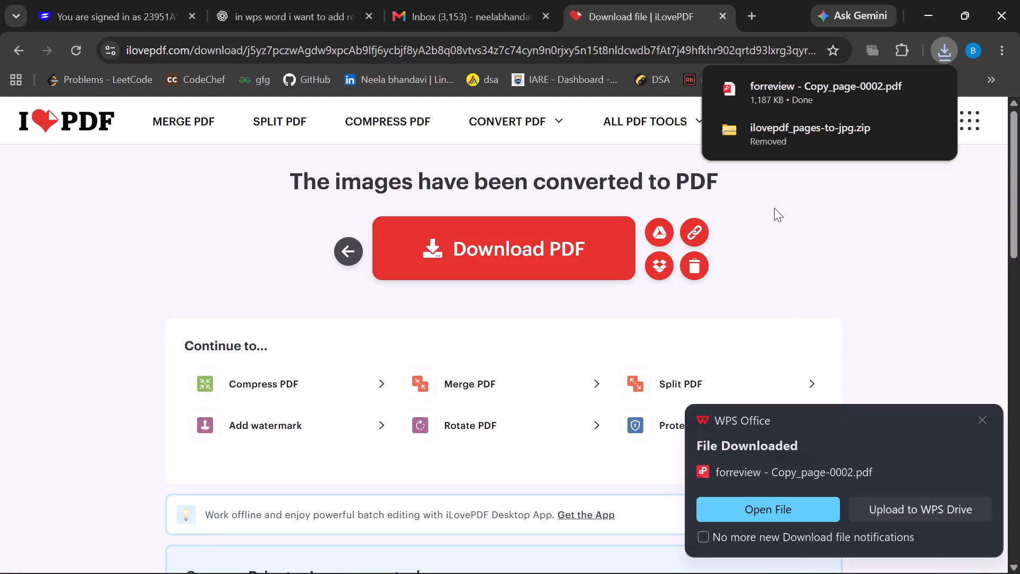
Open the downloaded PDF forreview - Copy_page-0002 from the Downloads folder in File Explorer.
left_click(774, 208)
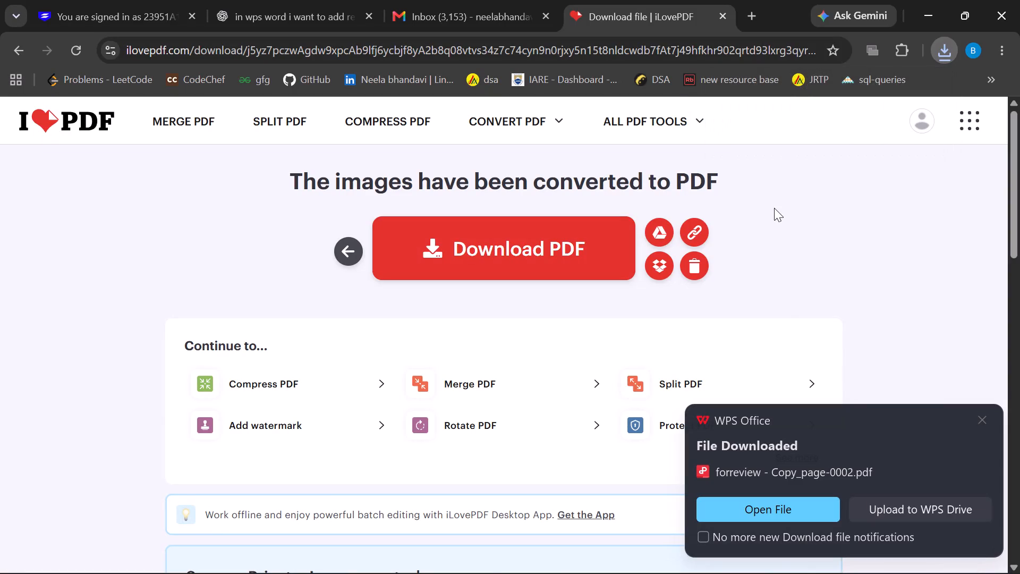
left_click(402, 562)
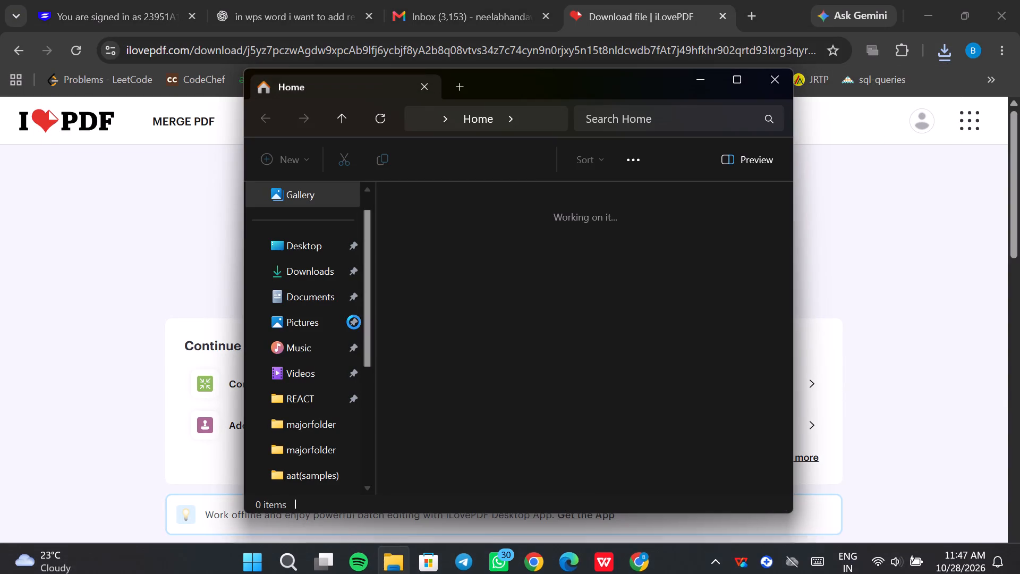
left_click(300, 272)
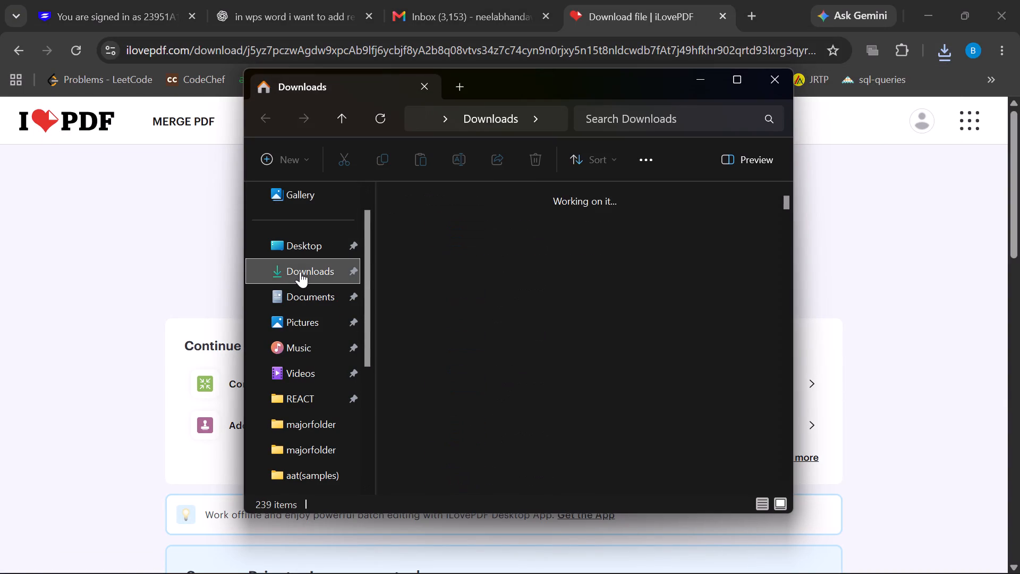
left_click(479, 230)
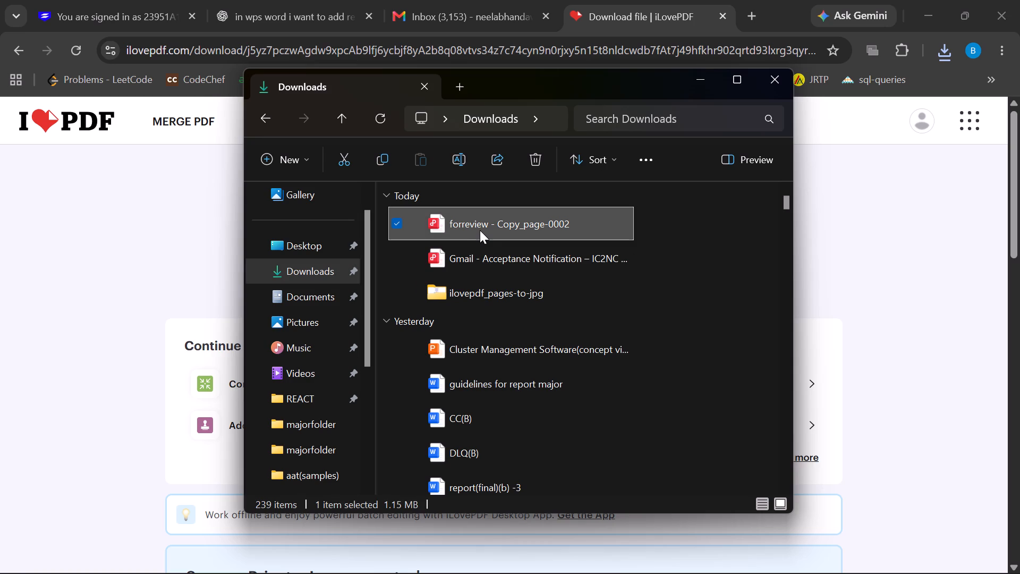
double_click(477, 230)
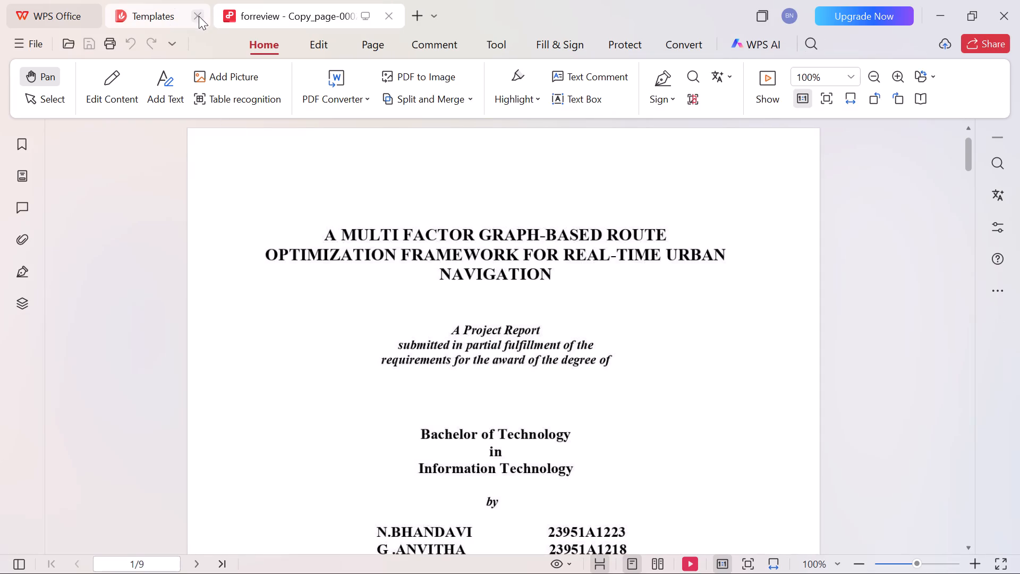
Look through all pages of the combined PDF in WPS Office to check the included report pages, and close the viewer.
left_click(199, 16)
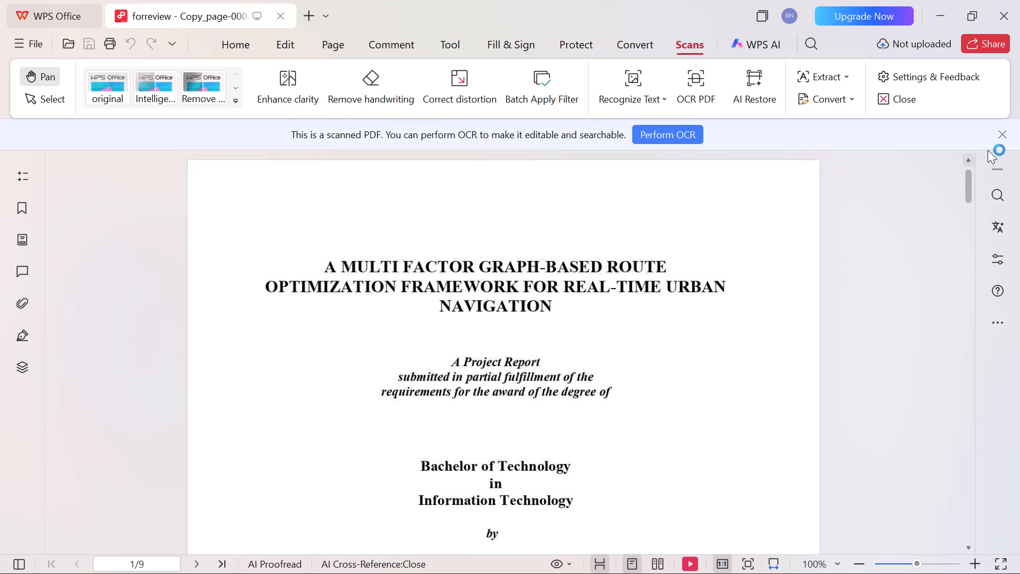
left_click(1002, 136)
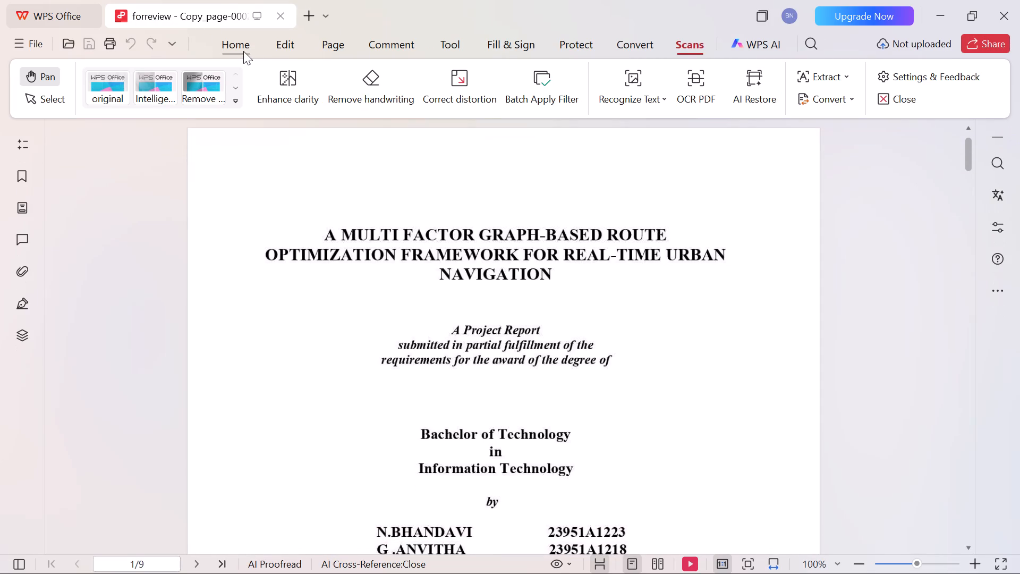
left_click(243, 51)
scroll(409, 298, "down", 6)
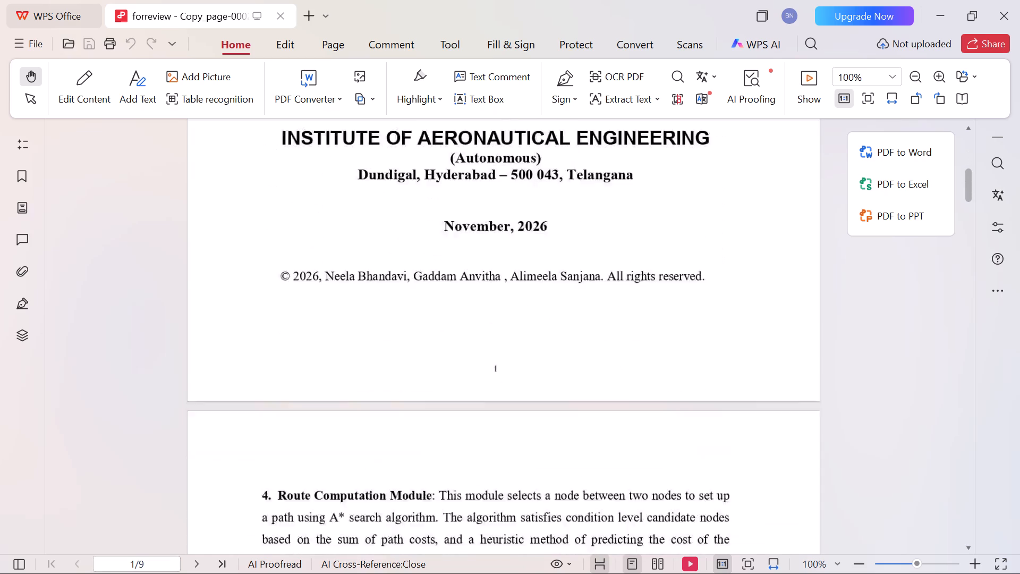
scroll(409, 298, "down", 13)
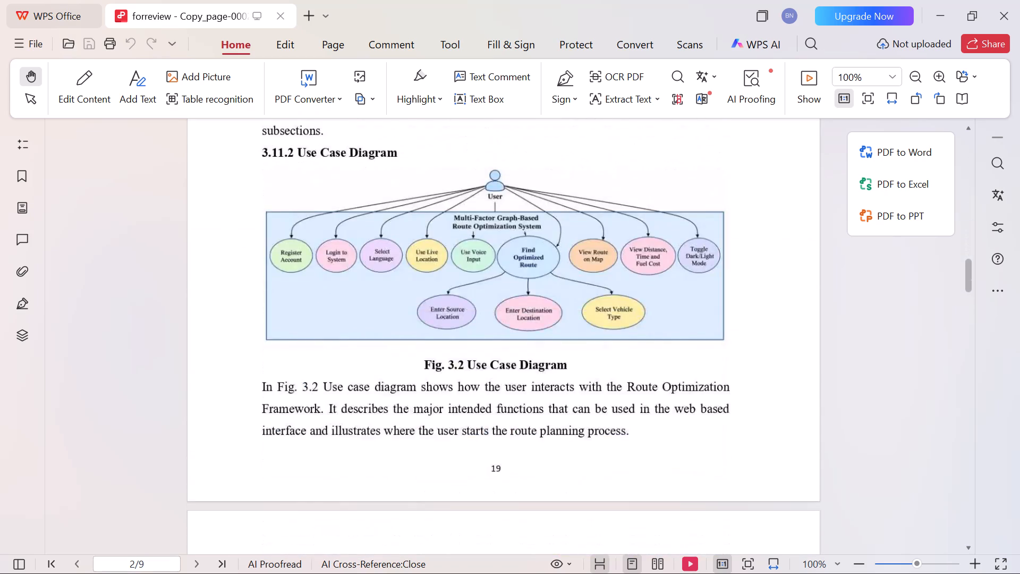
scroll(409, 298, "down", 16)
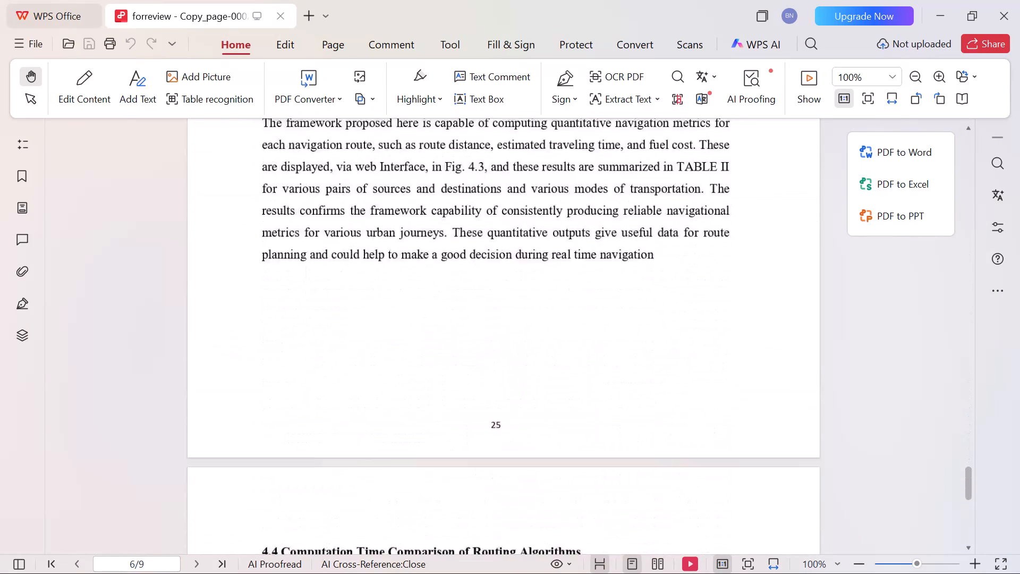
scroll(409, 298, "down", 6)
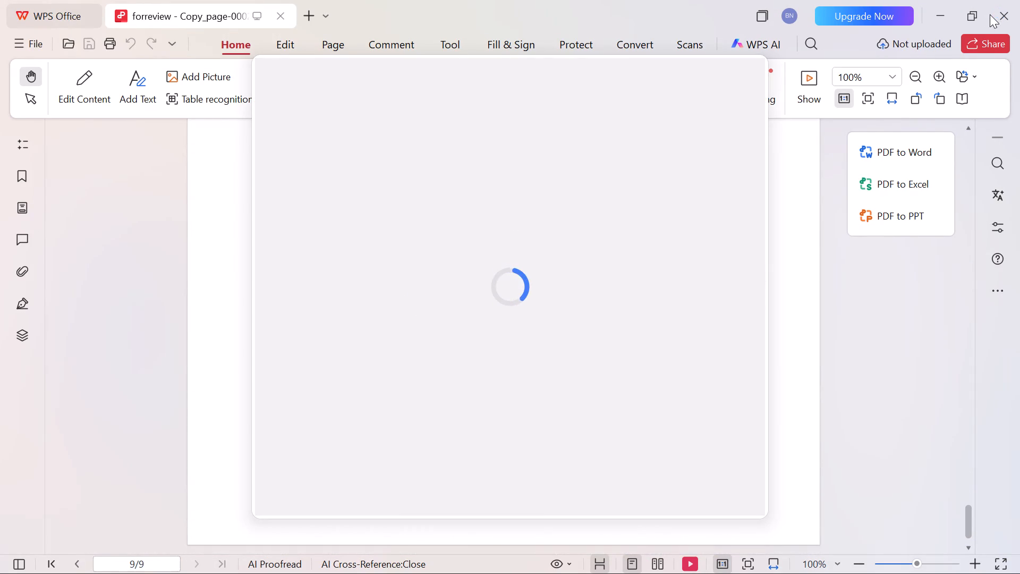
left_click(852, 189)
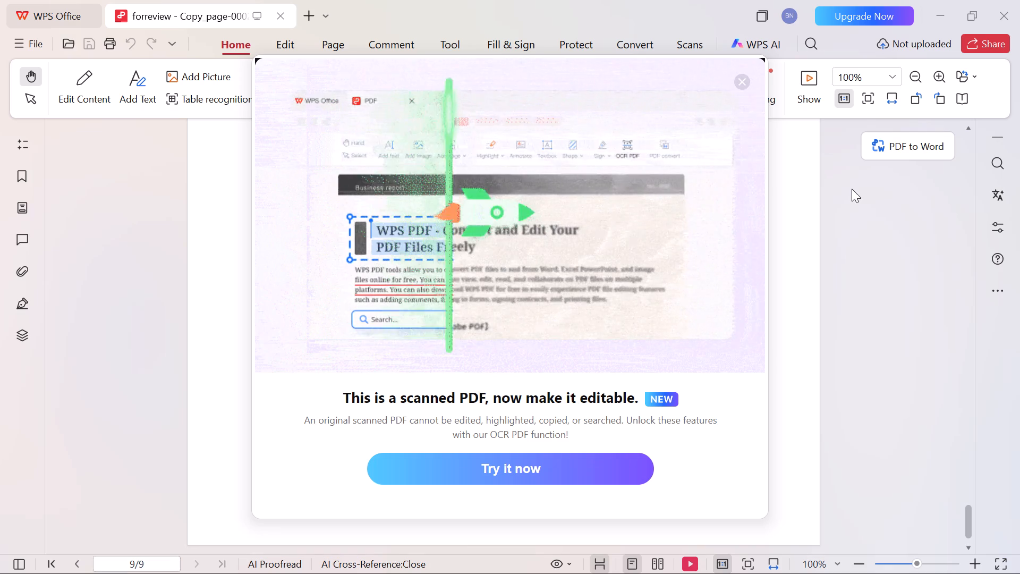
left_click(739, 84)
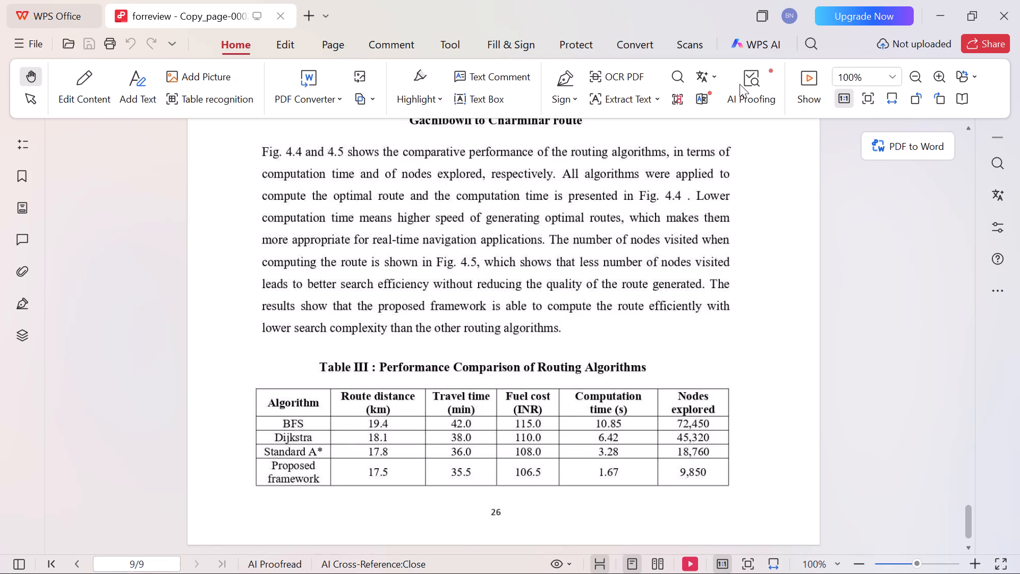
left_click(1019, 0)
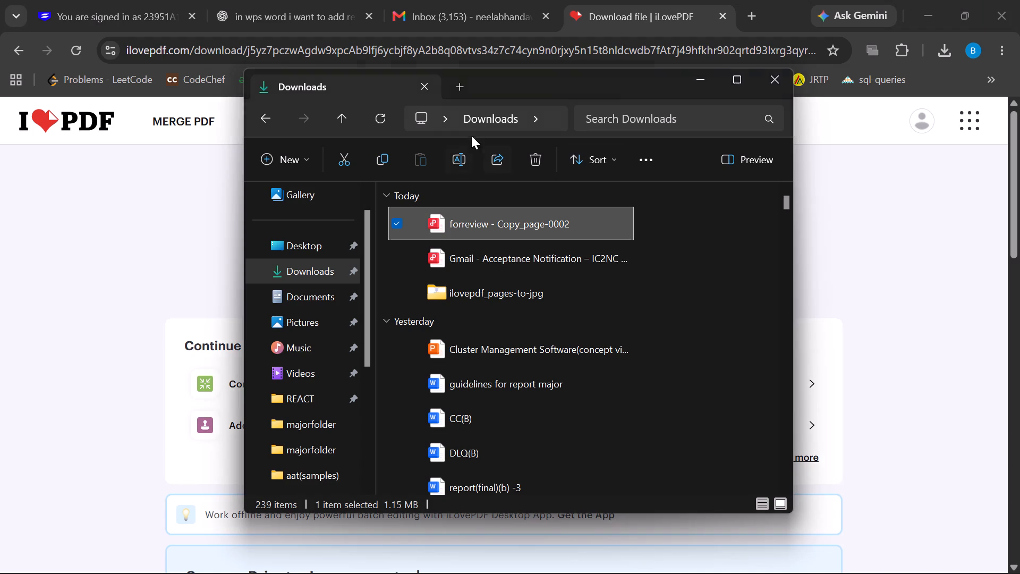
Rename the downloaded PDF forreview - Copy_page-0002 in the Downloads folder as color.
left_click(454, 166)
type("color")
key("Return")
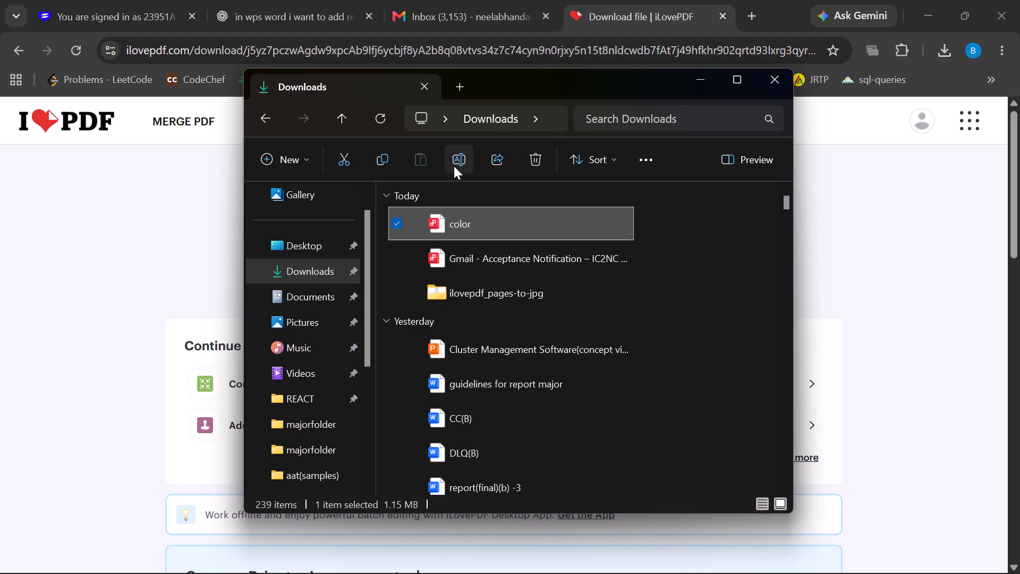
Delete the image forreview - Copy_page-0002 from the ilovepdf_pages-to-jpg folder in Downloads.
double_click(470, 288)
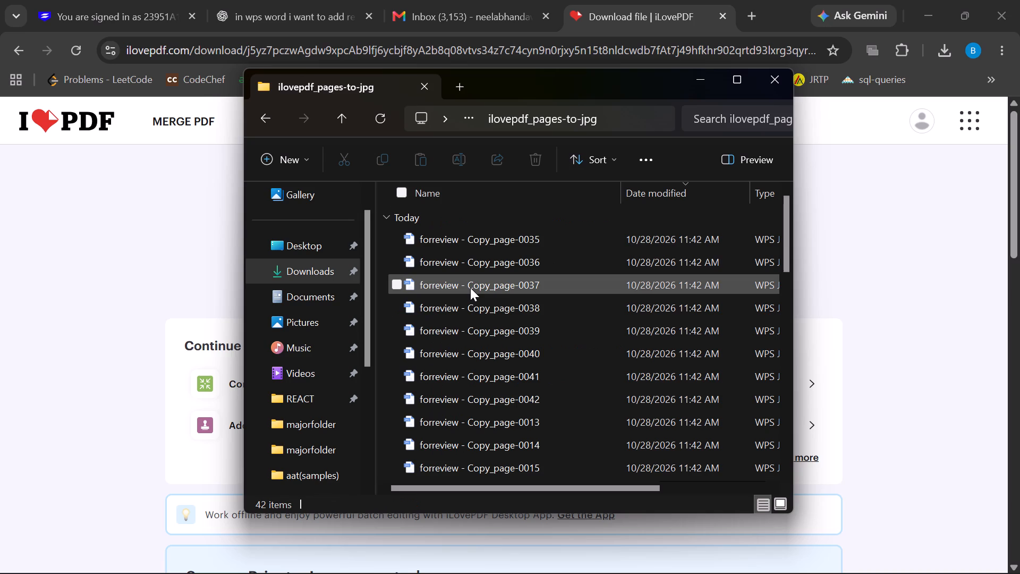
scroll(535, 376, "down", 1)
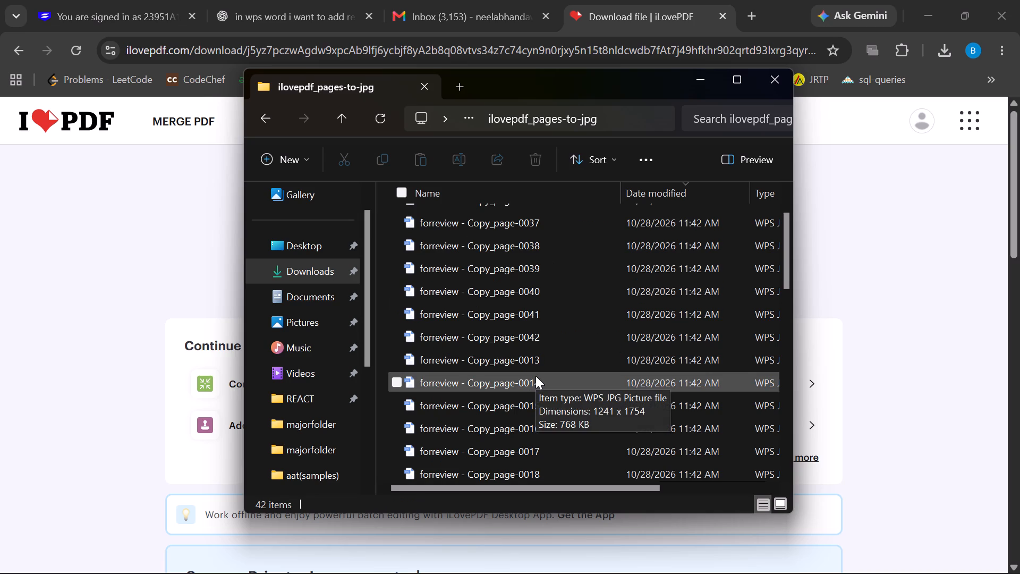
scroll(535, 376, "down", 4)
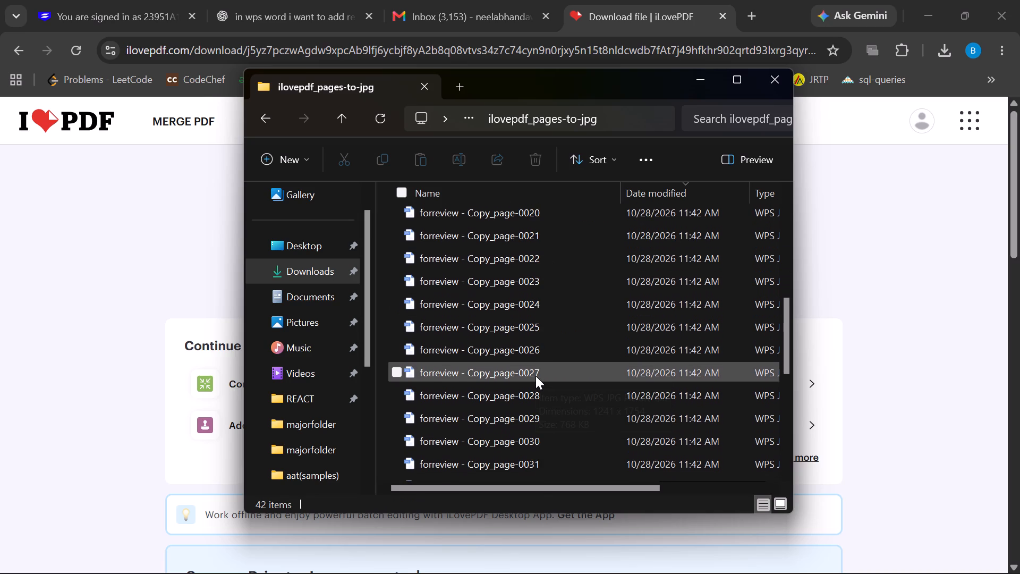
scroll(535, 376, "down", 2)
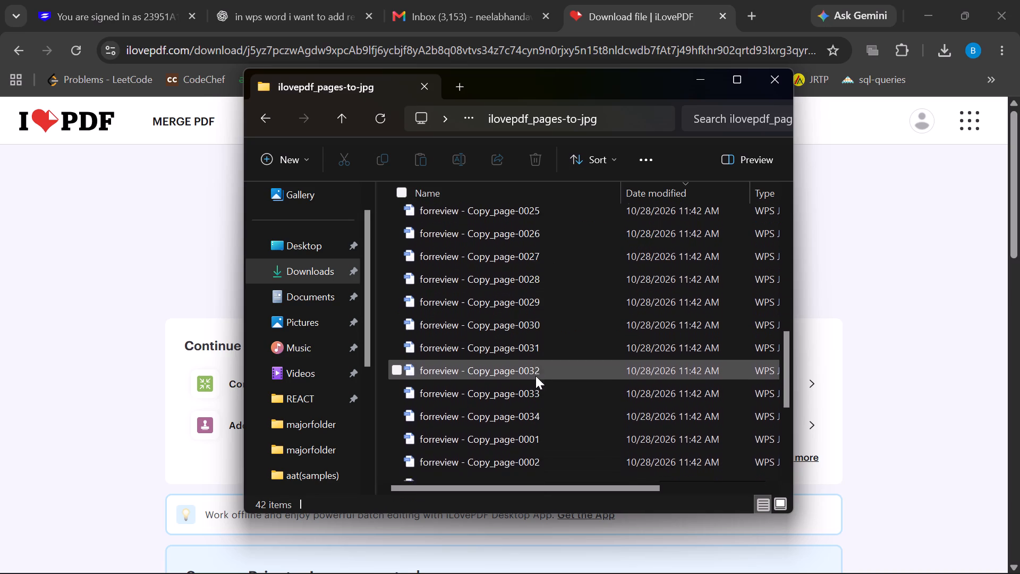
scroll(535, 376, "down", 2)
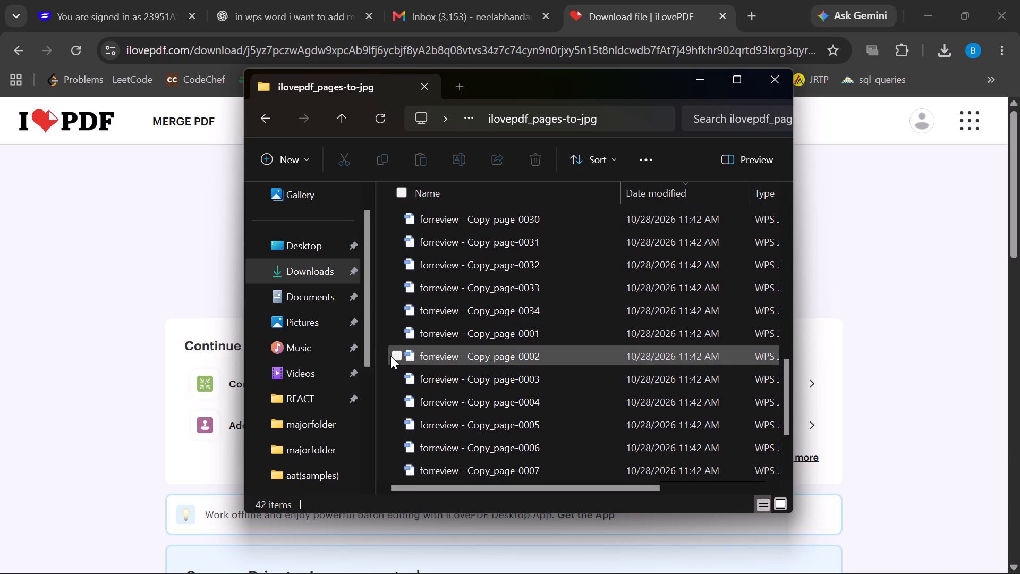
left_click(394, 356)
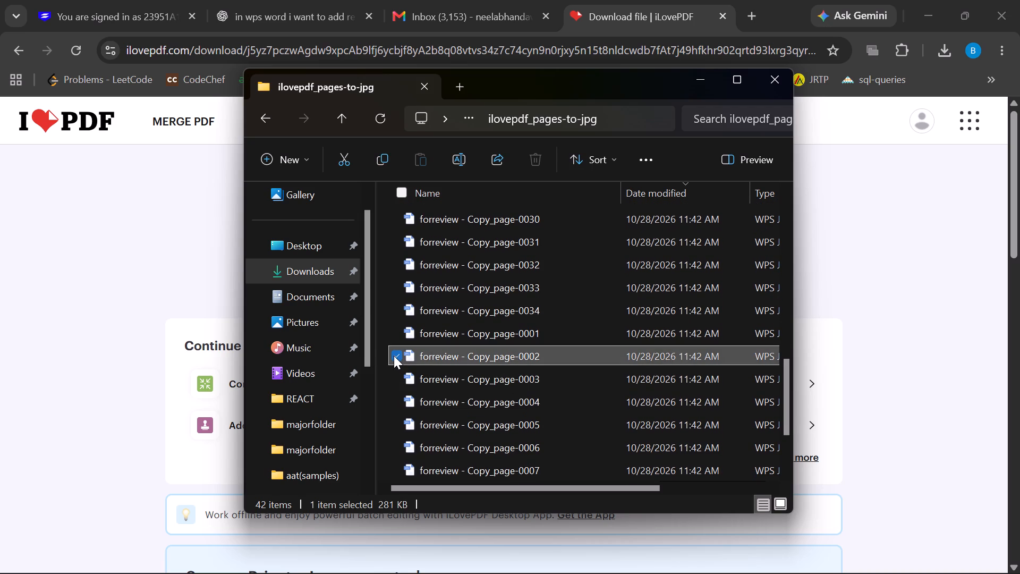
key("Delete")
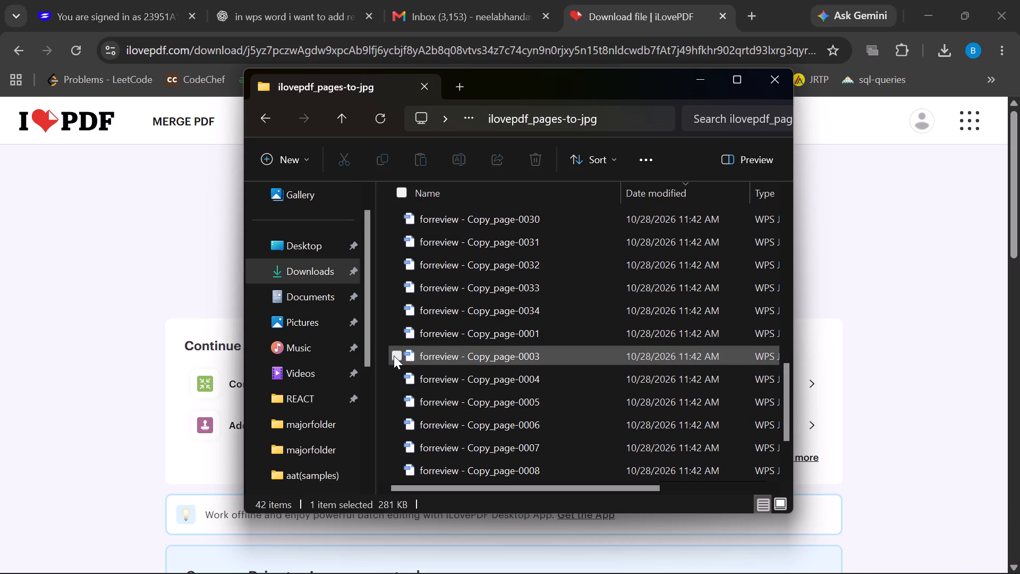
Delete the image forreview - Copy_page-0024 from the ilovepdf_pages-to-jpg folder.
scroll(394, 356, "down", 1)
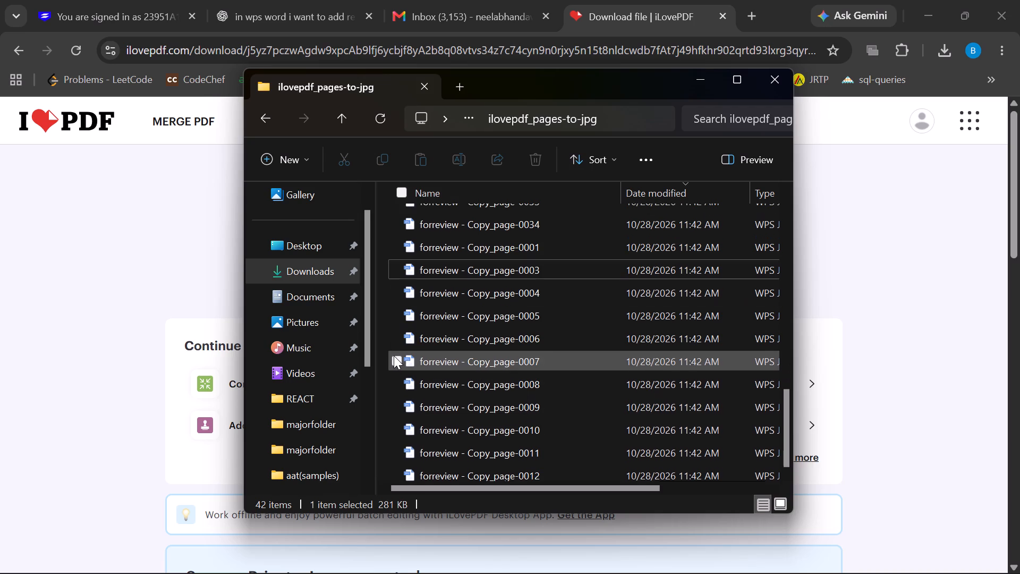
scroll(394, 356, "down", 3)
scroll(458, 357, "up", 3)
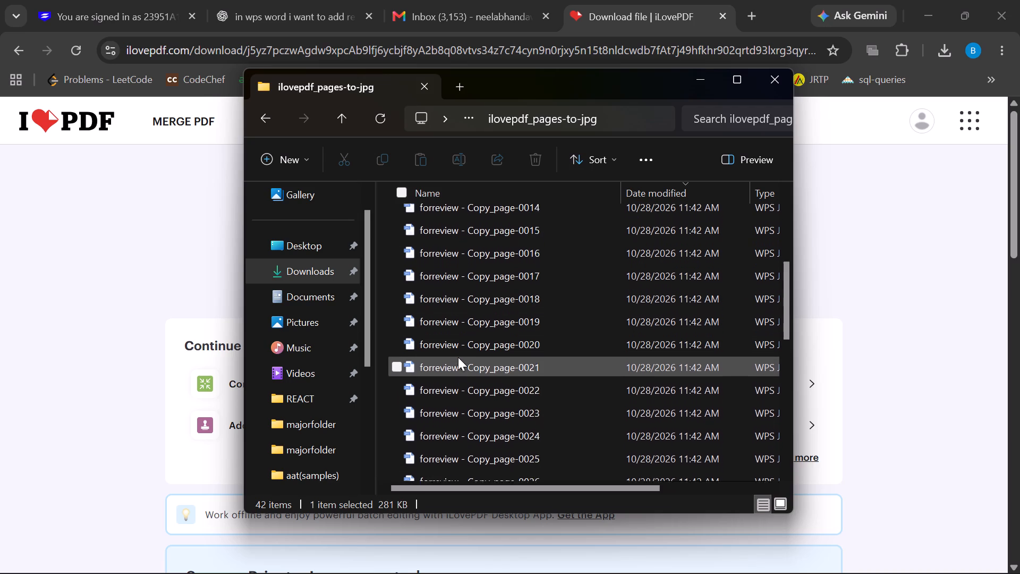
left_click(396, 432)
key("Delete")
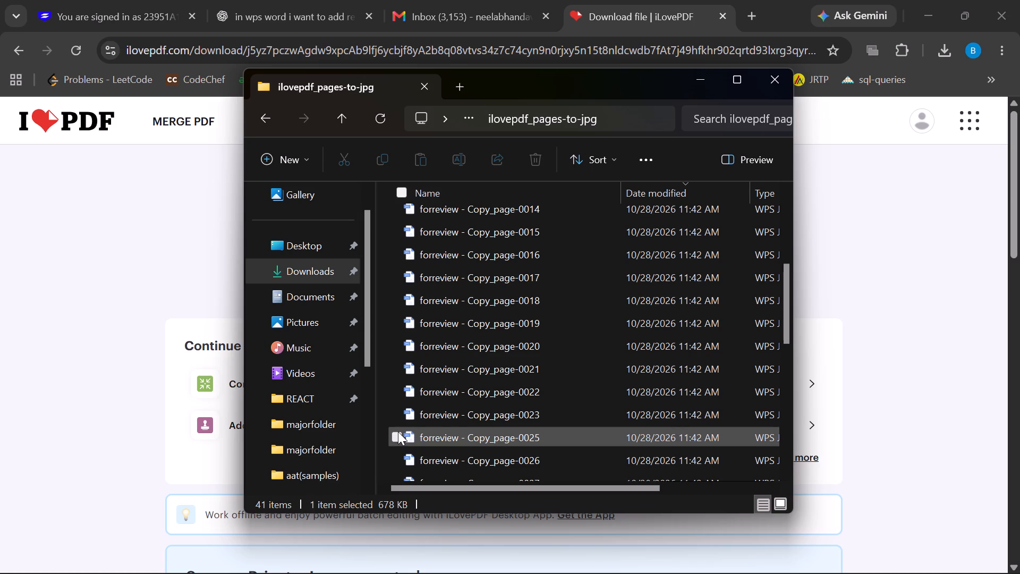
Delete the images forreview - Copy_page-0031, 0032 and 0033 one by one from the ilovepdf_pages-to-jpg folder.
scroll(492, 378, "up", 4)
scroll(492, 378, "down", 3)
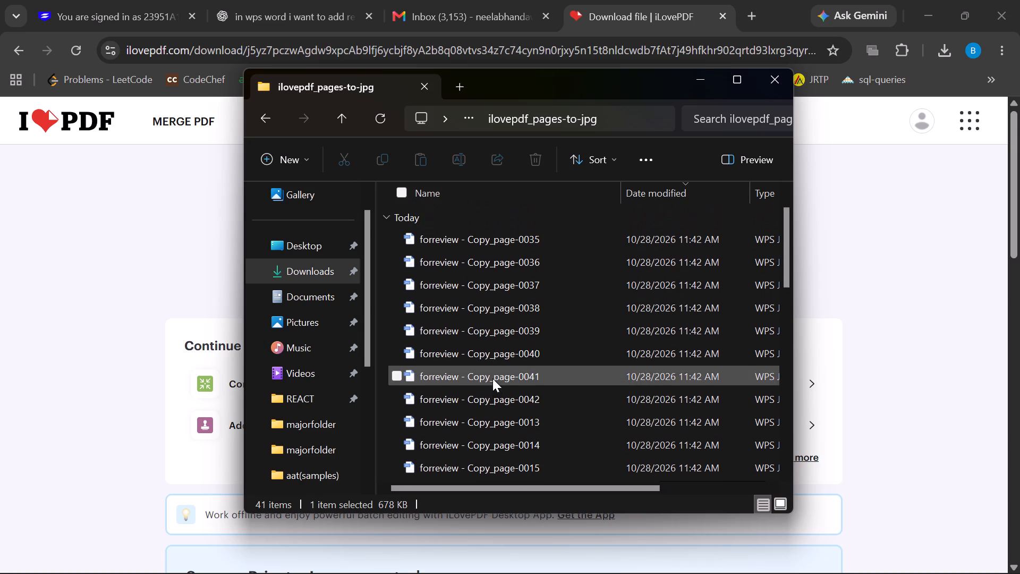
scroll(492, 378, "down", 4)
scroll(492, 378, "up", 2)
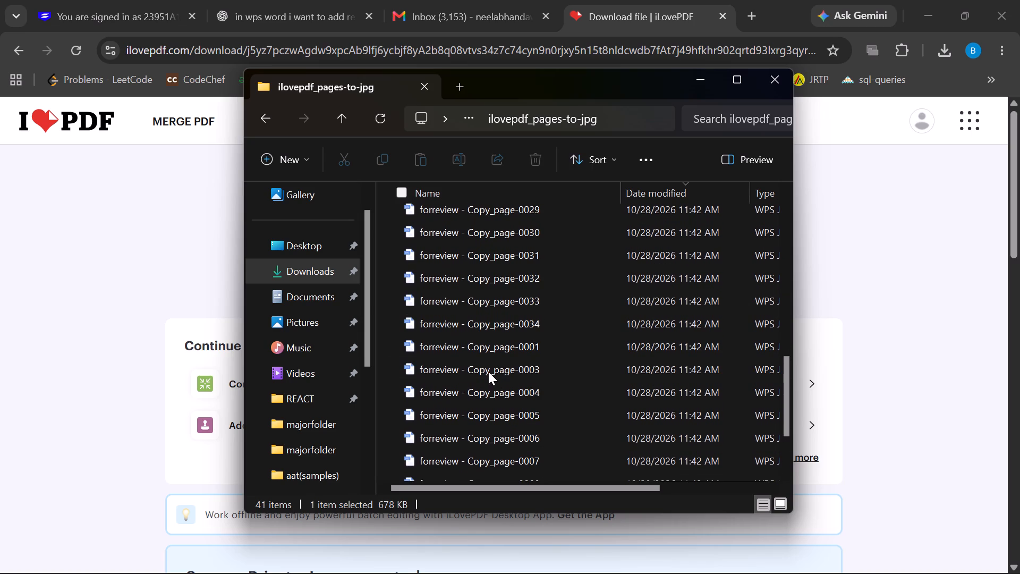
left_click(396, 257)
key("Delete")
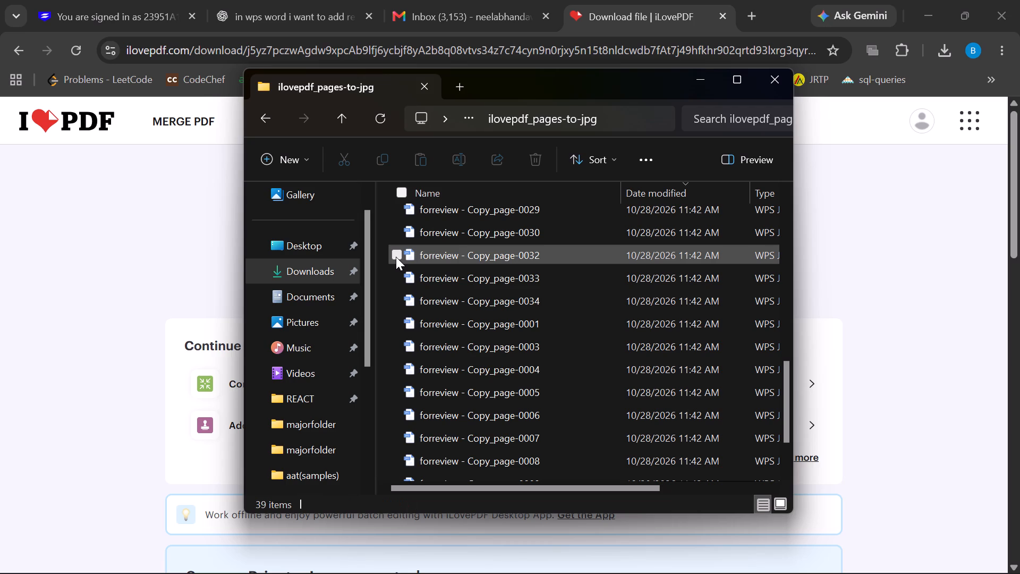
left_click(396, 257)
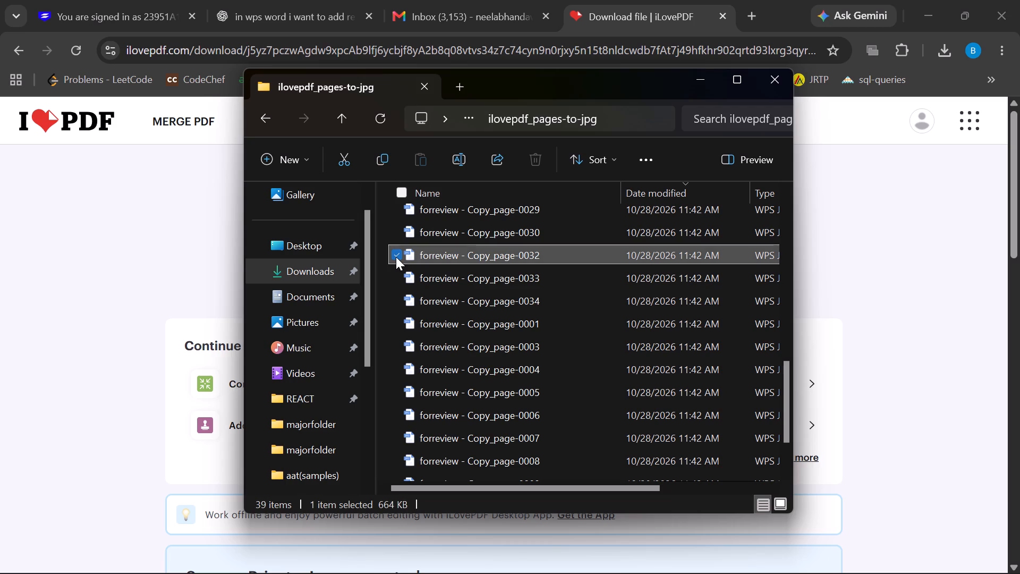
key("Delete")
left_click(396, 257)
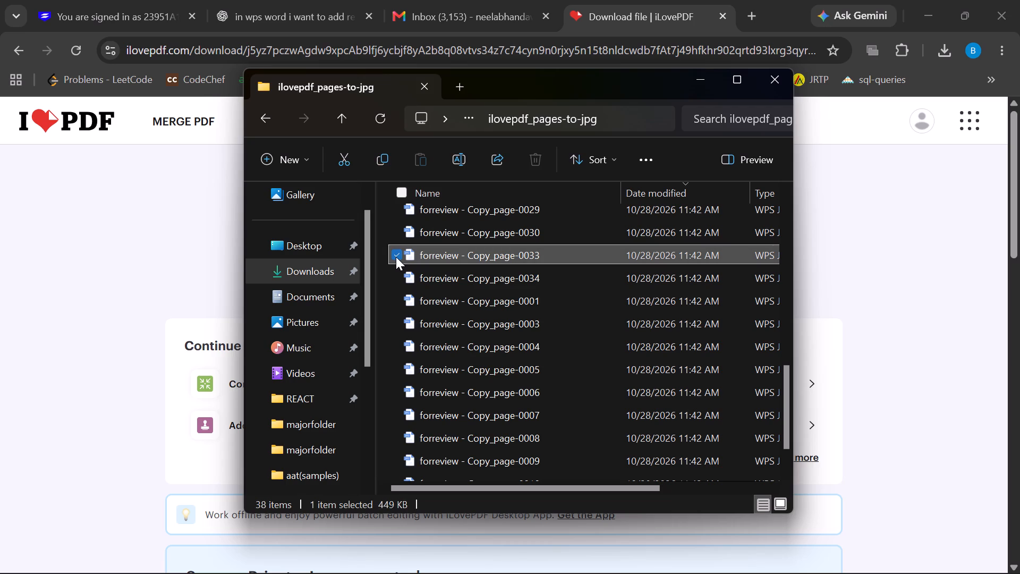
key("Delete")
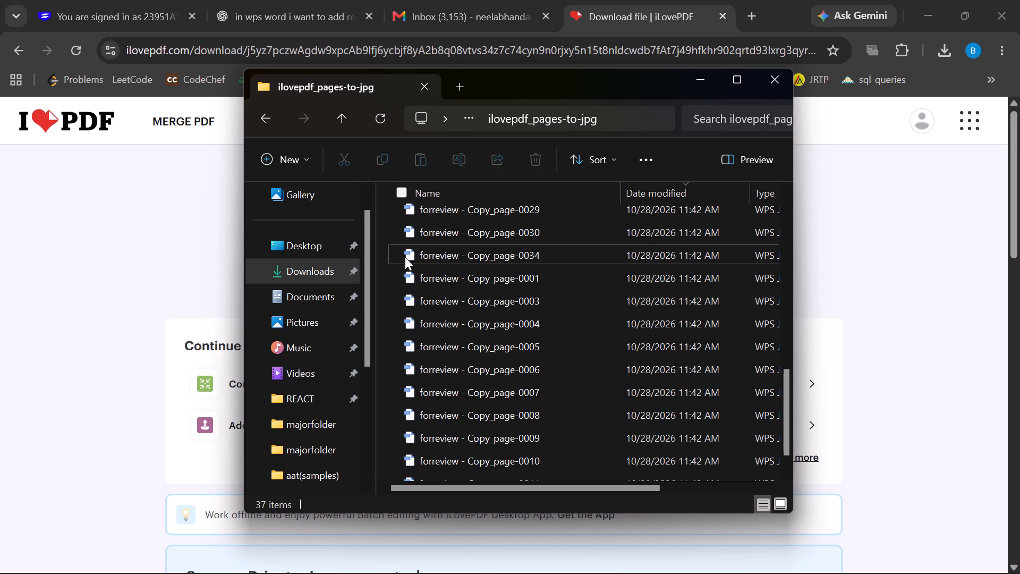
Delete the images forreview - Copy_page-0035, 0036, 0037 and 0038 one by one from the ilovepdf_pages-to-jpg folder.
scroll(405, 257, "up", 11)
left_click(400, 239)
key("Delete")
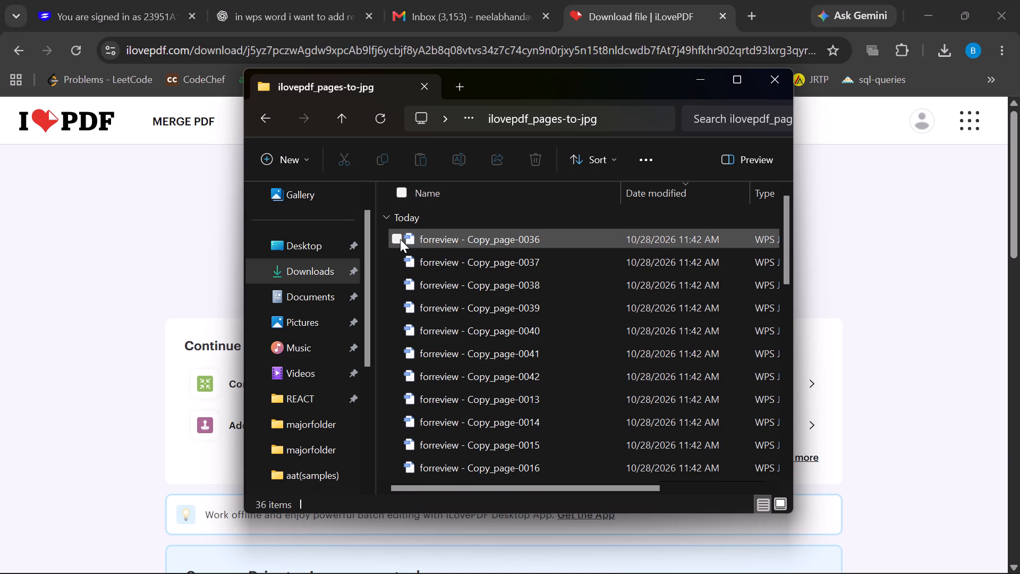
left_click(400, 239)
key("Delete")
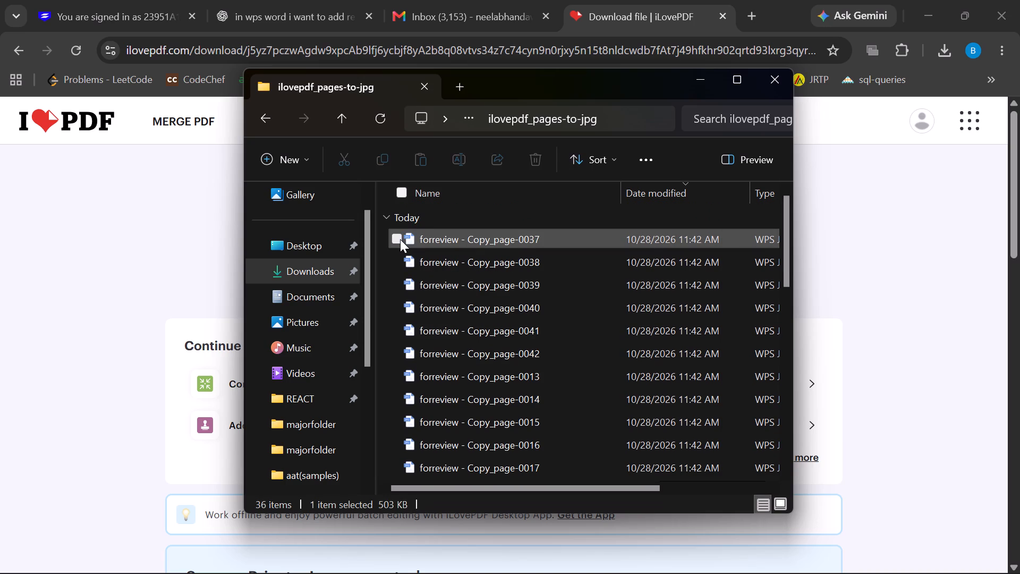
left_click(400, 239)
key("Delete")
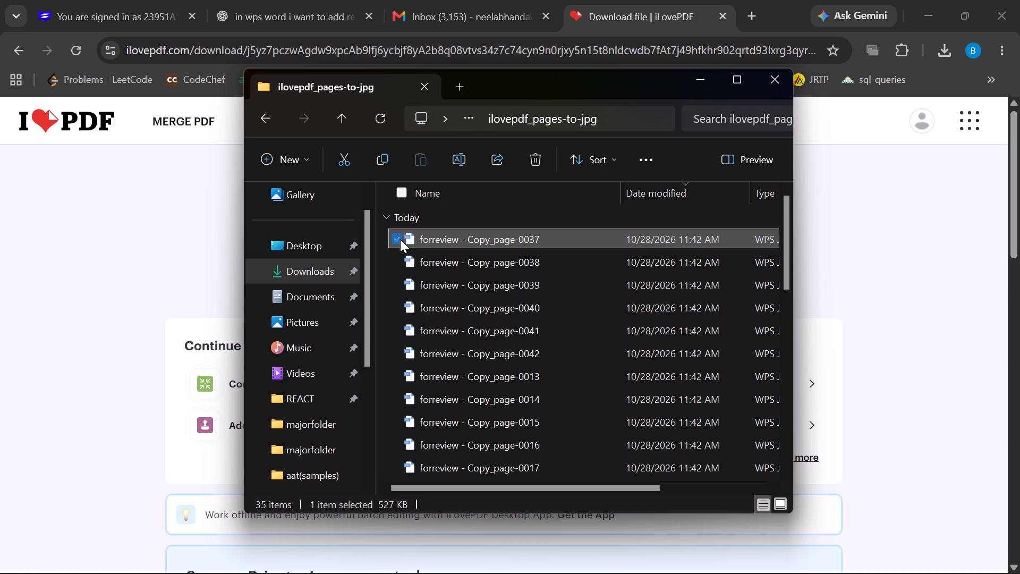
left_click(400, 239)
key("Delete")
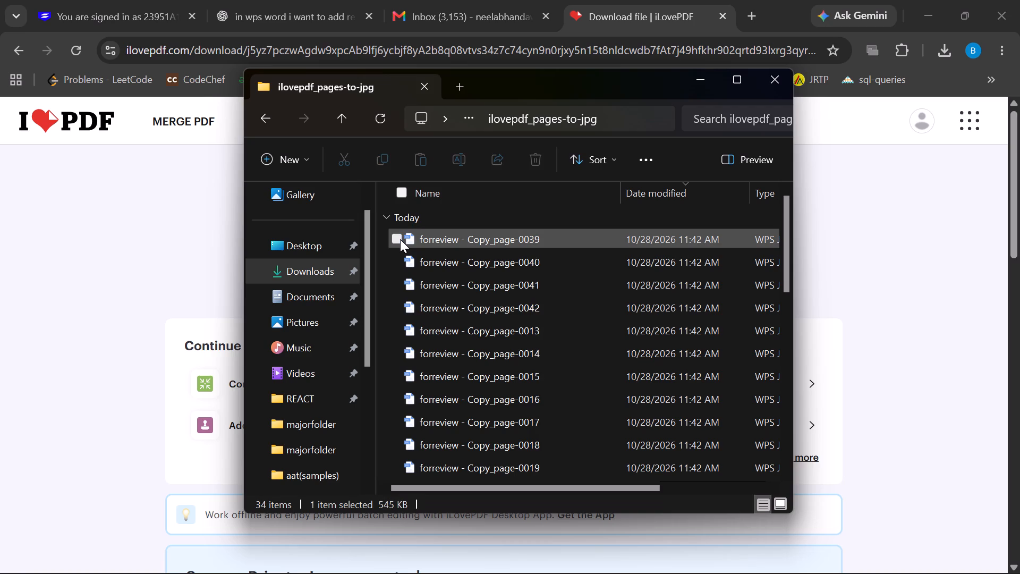
Close the image folder window and go back to the JPG to PDF converter to choose a new set of images.
left_click(778, 83)
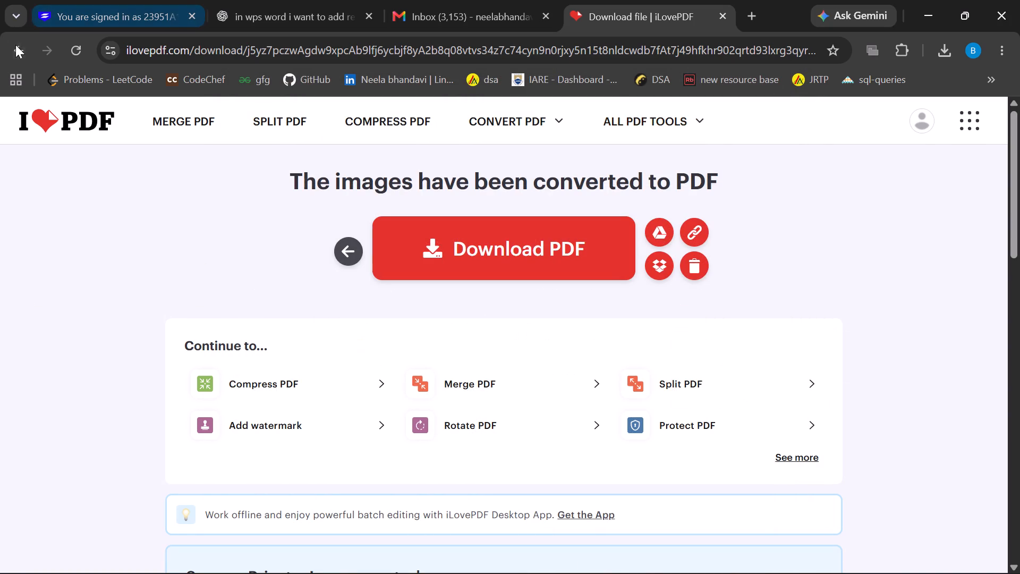
left_click(15, 48)
left_click(415, 298)
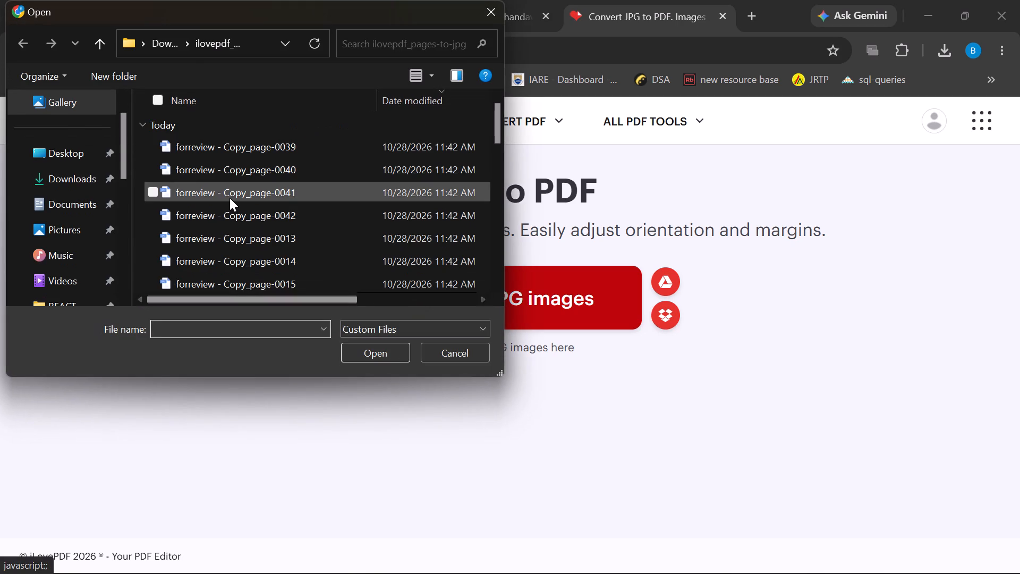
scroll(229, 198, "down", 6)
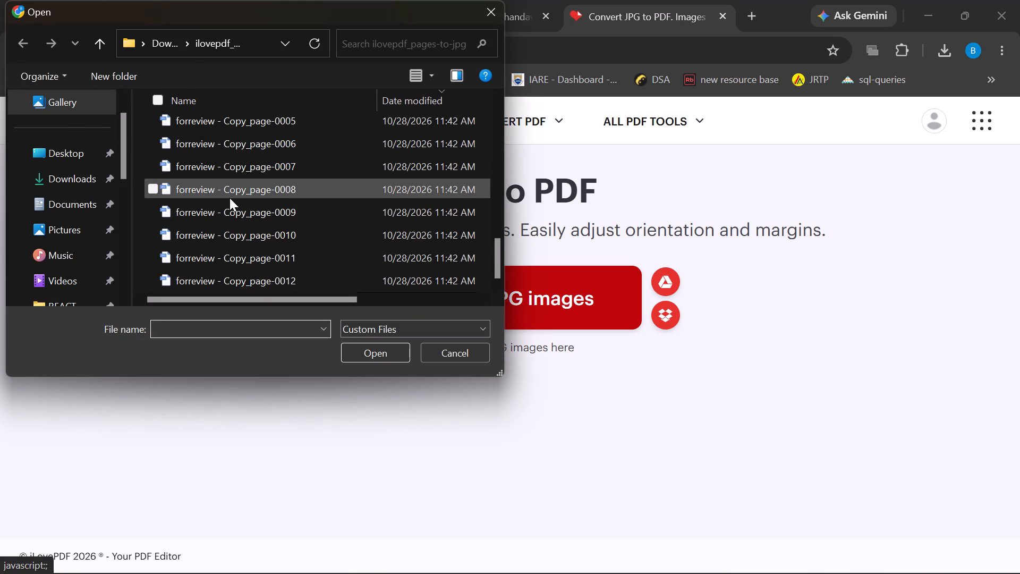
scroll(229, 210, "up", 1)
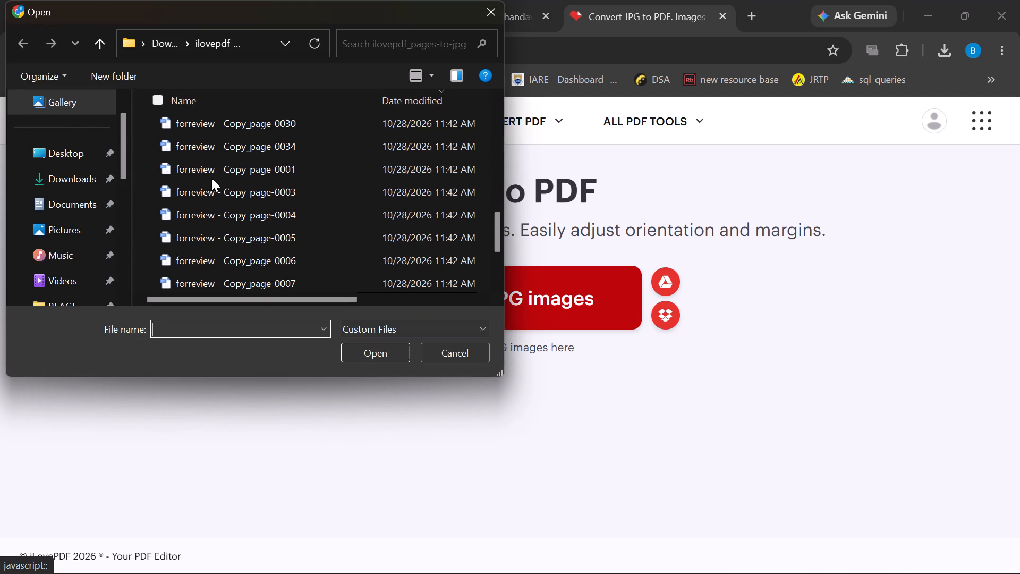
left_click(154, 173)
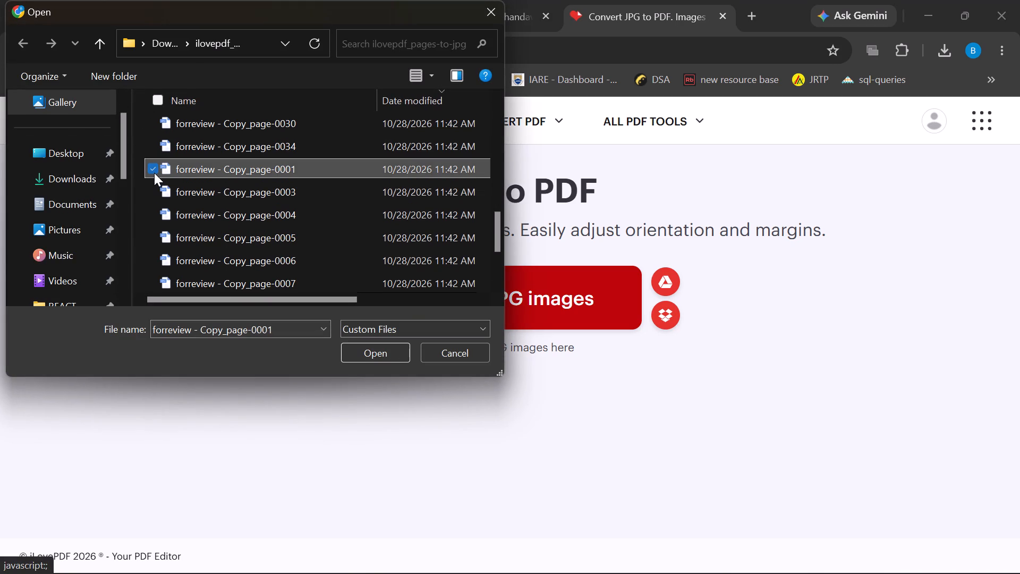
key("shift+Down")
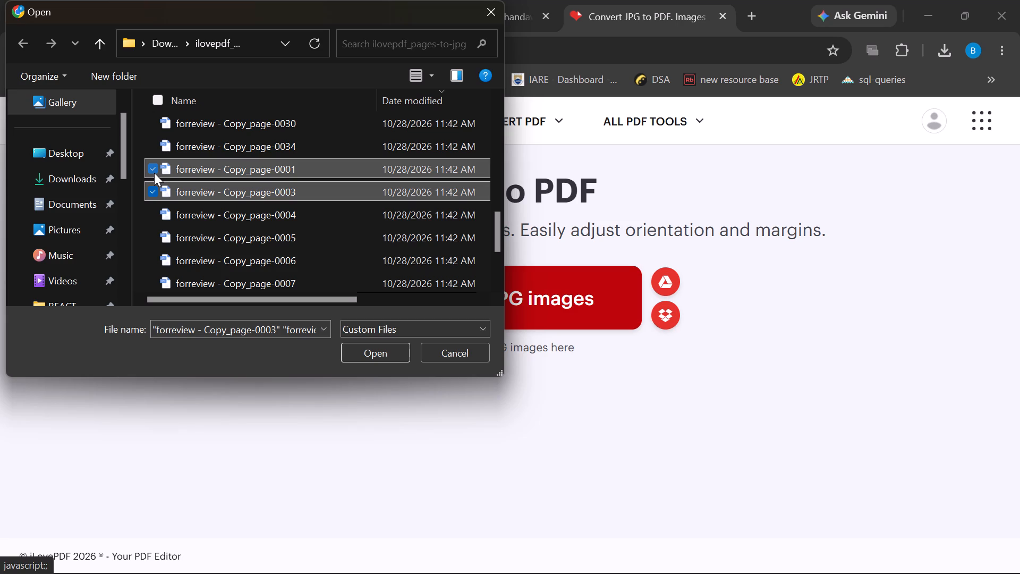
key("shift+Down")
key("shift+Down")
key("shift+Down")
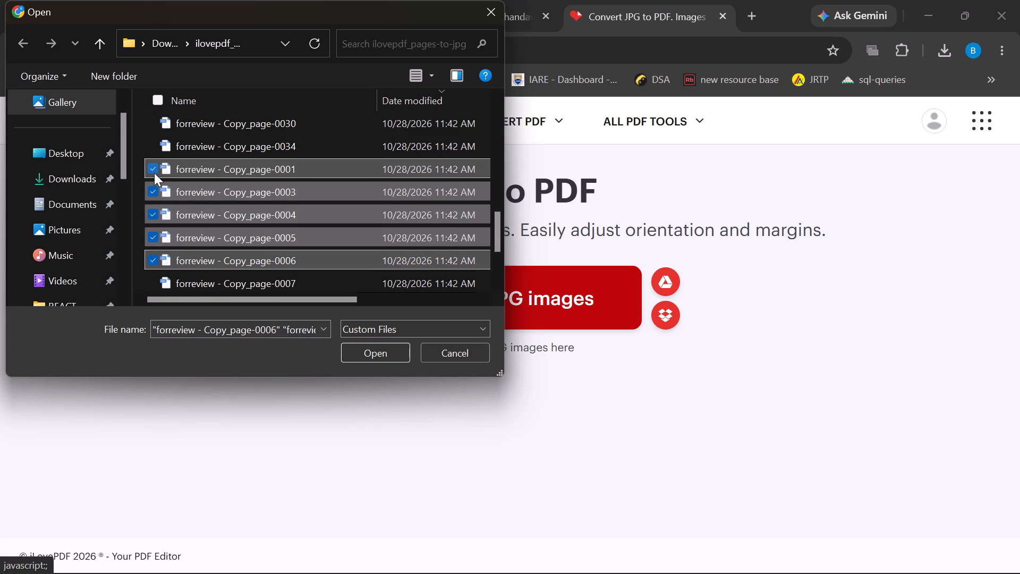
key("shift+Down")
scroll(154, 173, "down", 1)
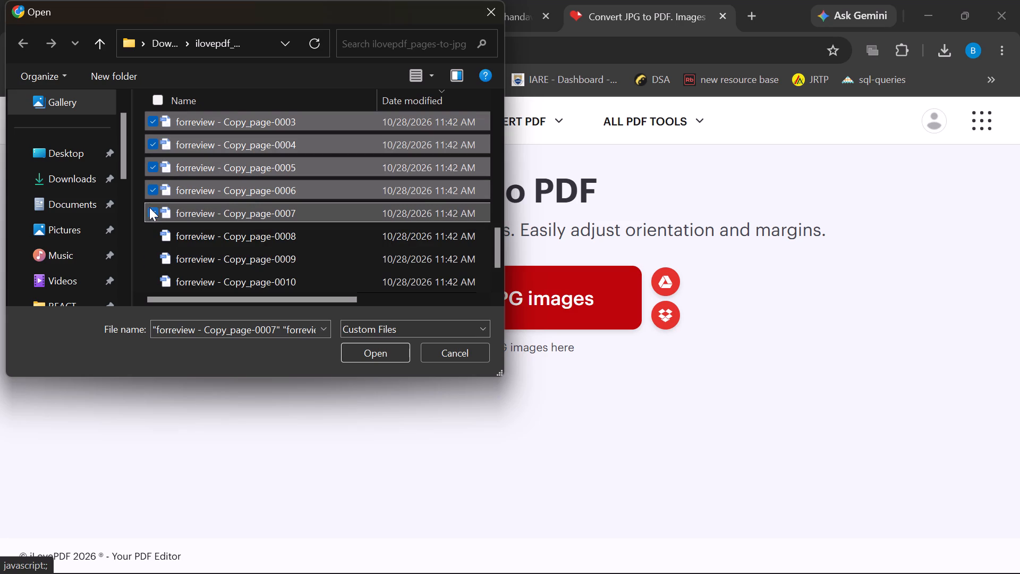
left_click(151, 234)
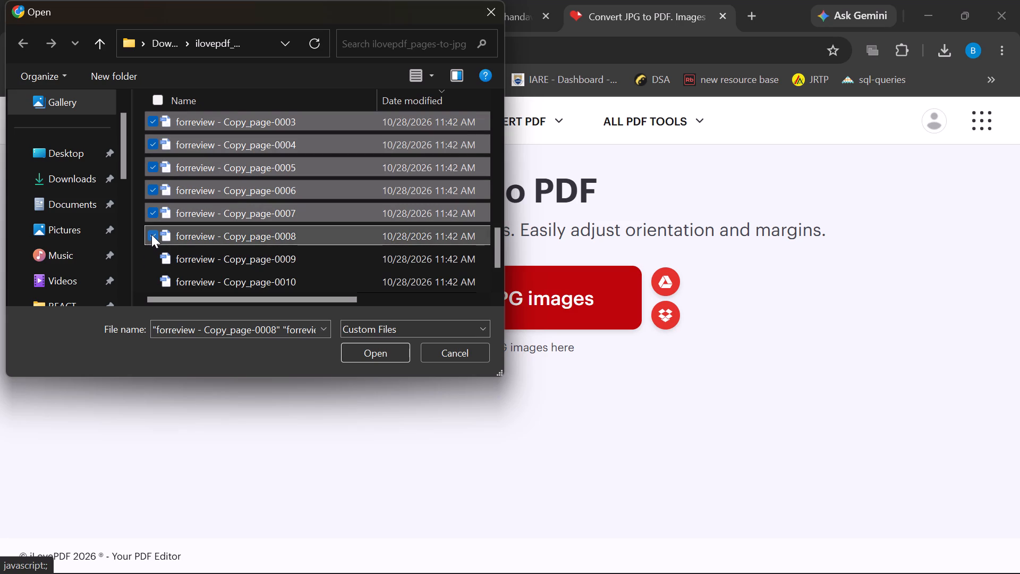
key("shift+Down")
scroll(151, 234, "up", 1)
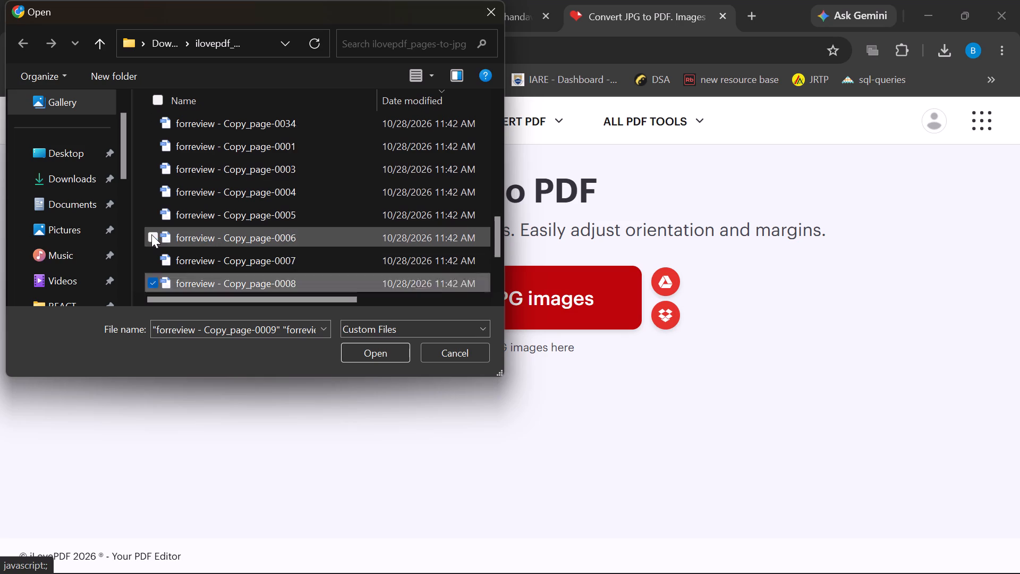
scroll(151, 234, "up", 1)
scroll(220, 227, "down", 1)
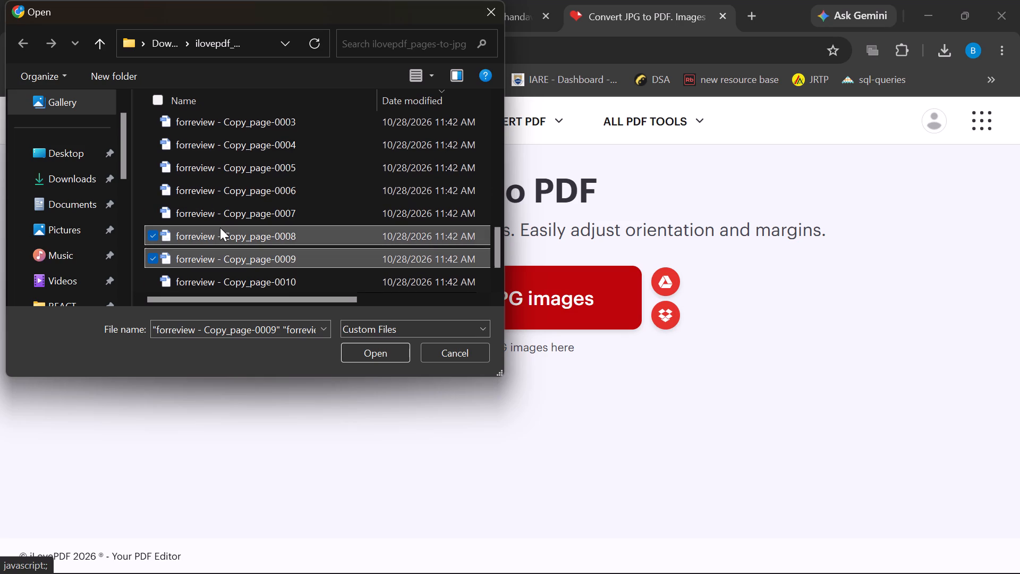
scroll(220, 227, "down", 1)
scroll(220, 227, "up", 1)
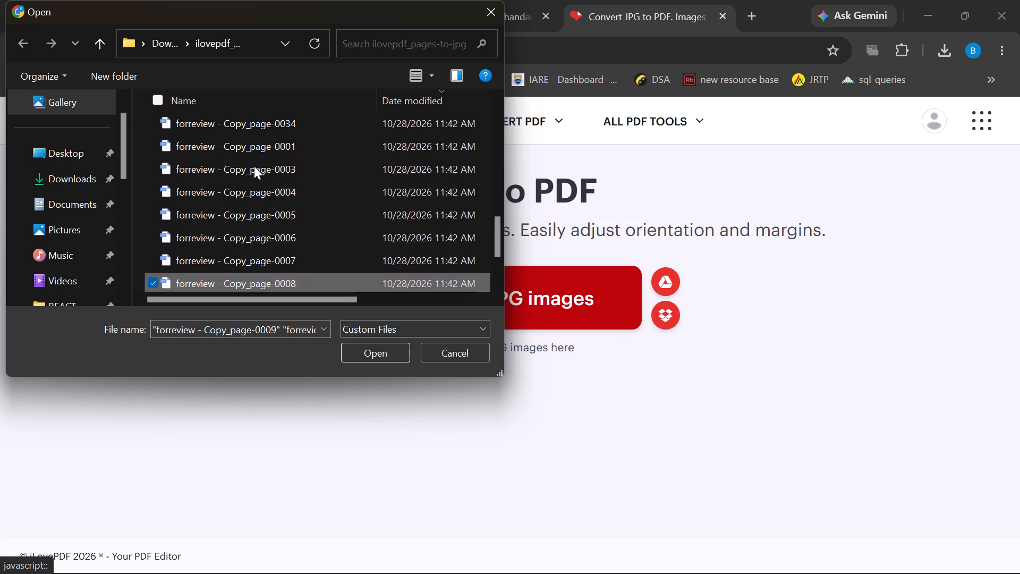
Load the images forreview - Copy_page-0001 and 0003 through 0010 into the JPG to PDF converter.
left_click_drag(266, 146, 248, 149)
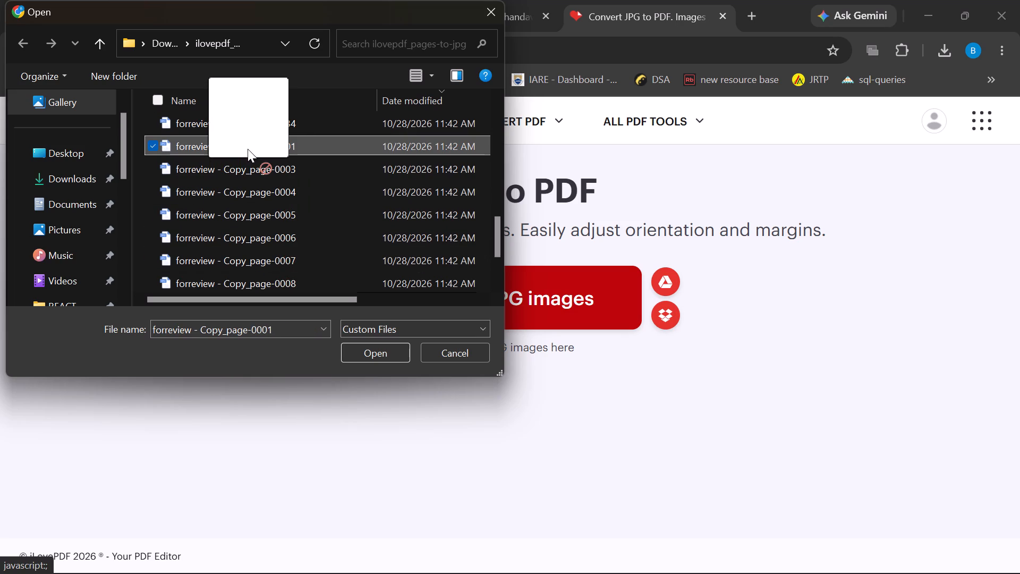
left_click_drag(314, 150, 309, 208)
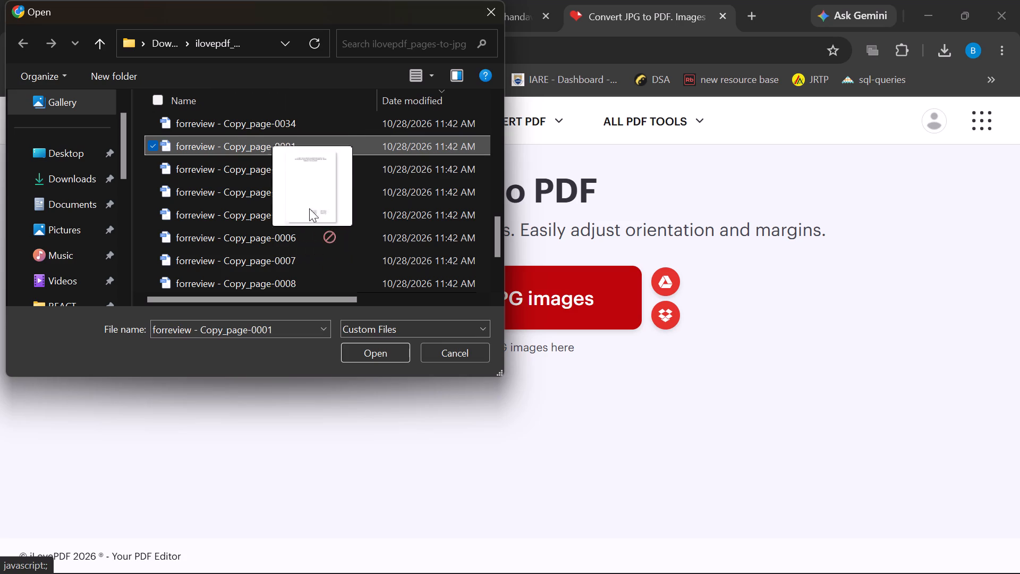
left_click_drag(309, 208, 302, 155)
key("shift+Down")
key("shift+Down")
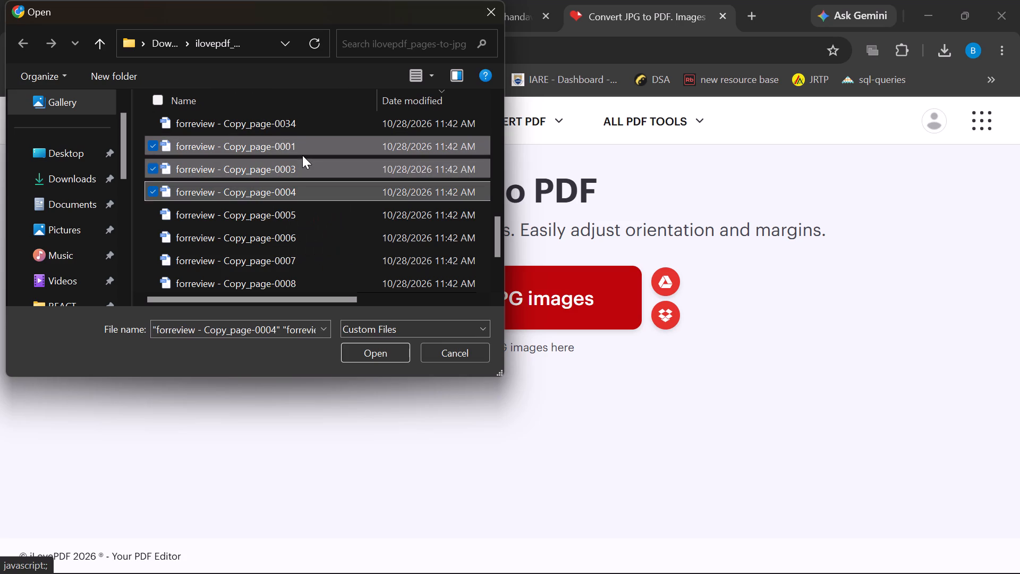
key("shift+Down")
key("shift+Down")
key("shift+Down")
key("shift+Down")
key("shift+Down")
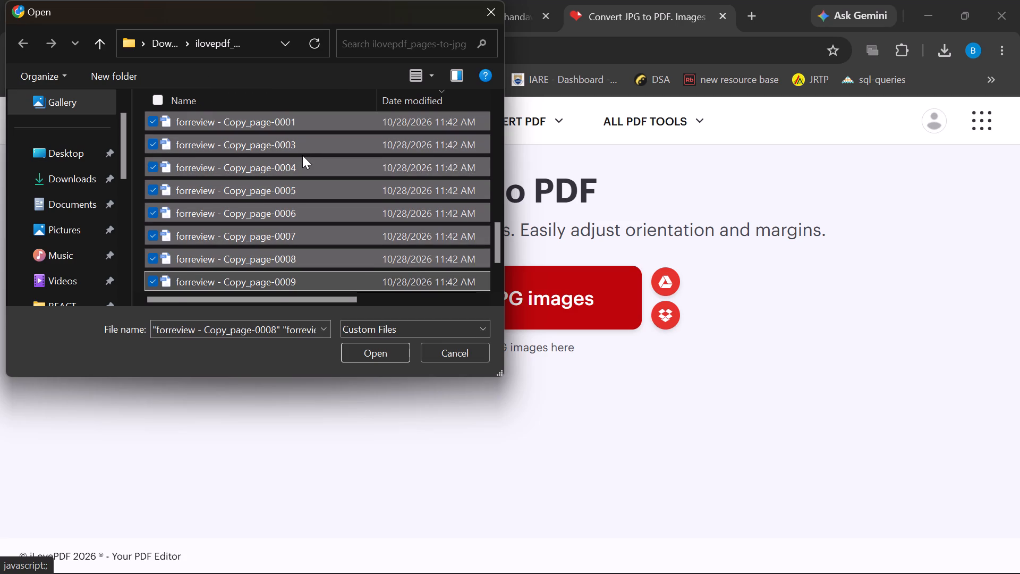
key("shift+Down")
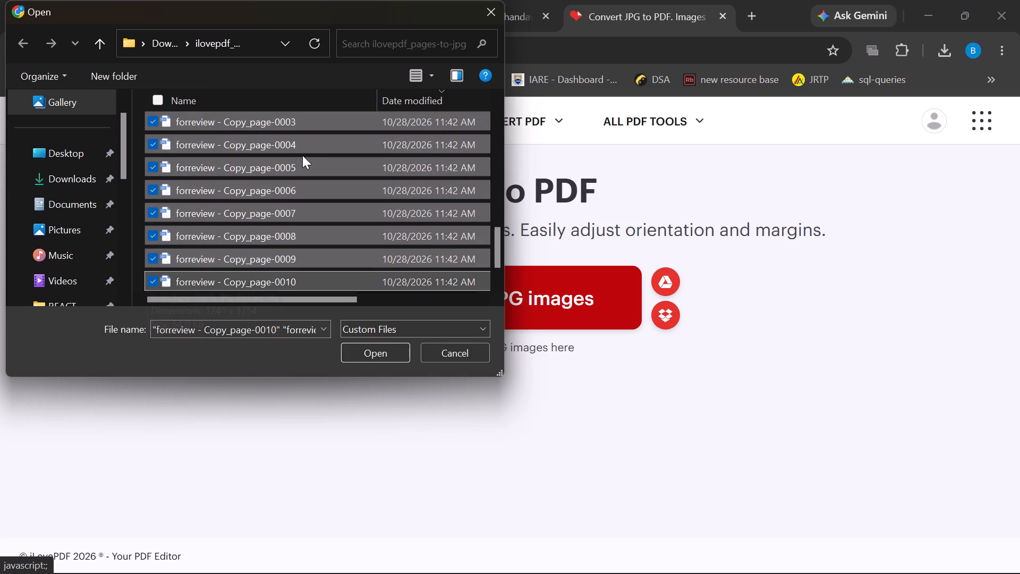
left_click(364, 349)
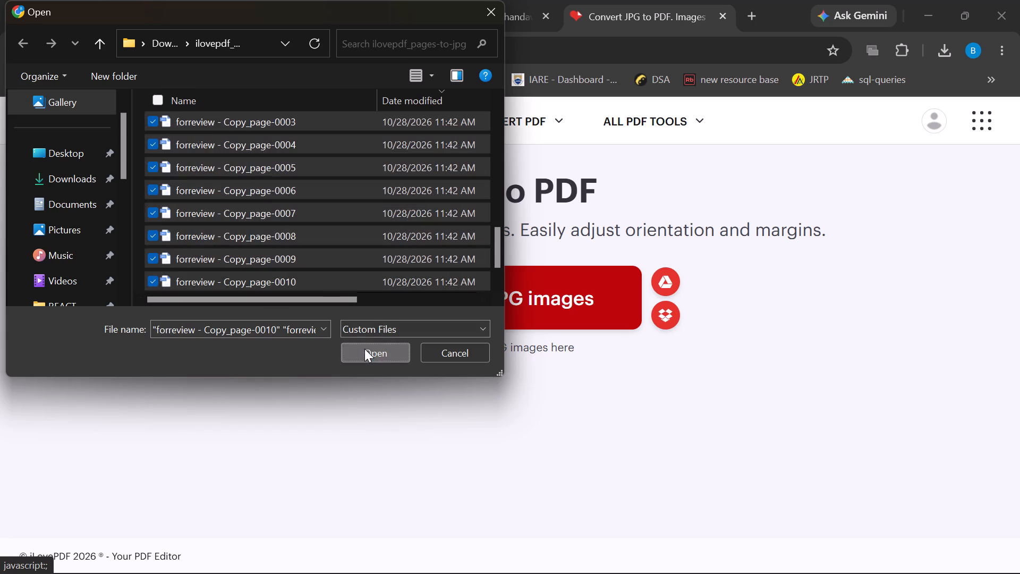
Add the images forreview - Copy_page-0011 and 0012 to the conversion set.
scroll(507, 342, "down", 1)
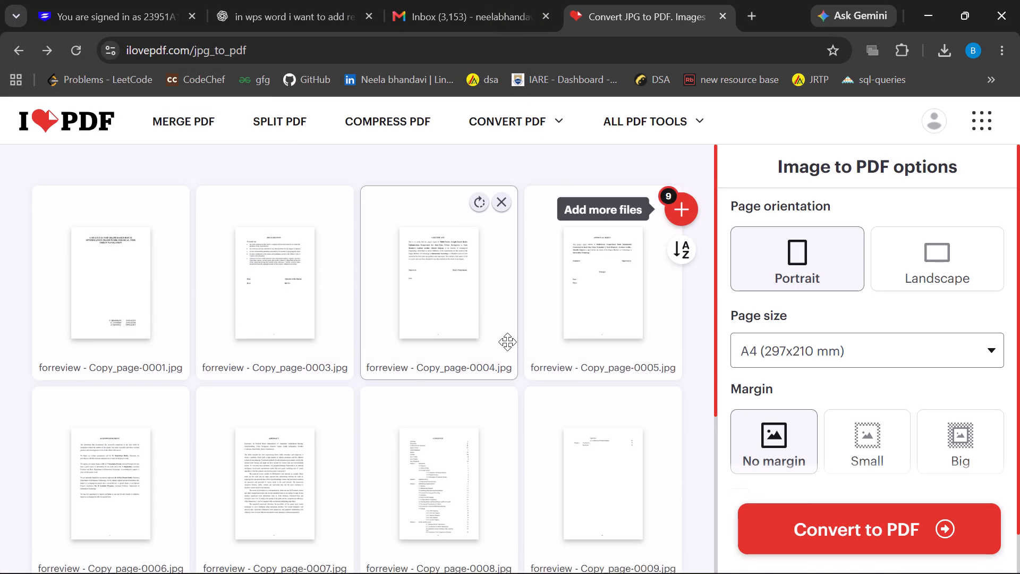
scroll(507, 342, "down", 2)
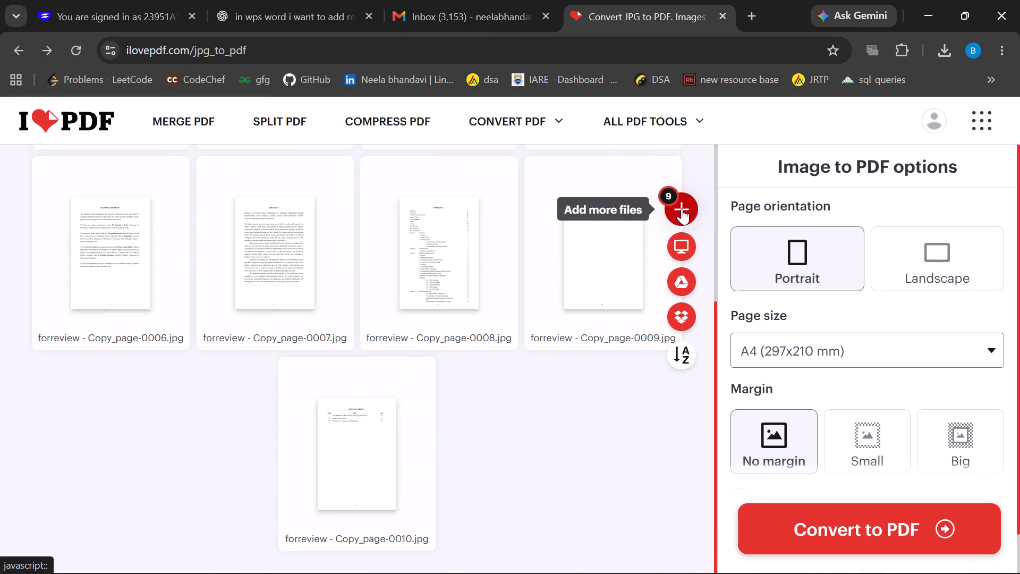
left_click(682, 207)
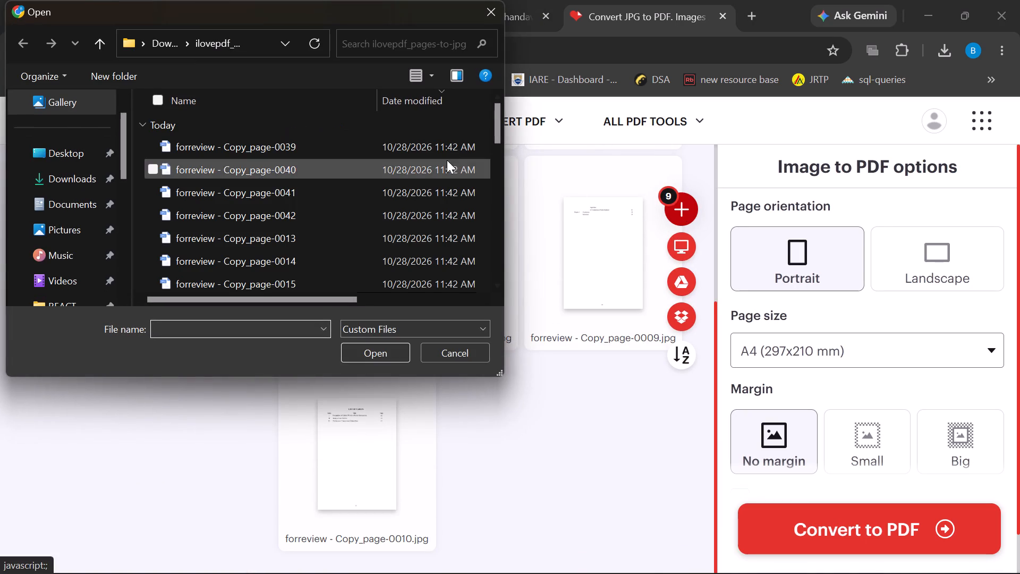
scroll(344, 176, "down", 4)
left_click(287, 256)
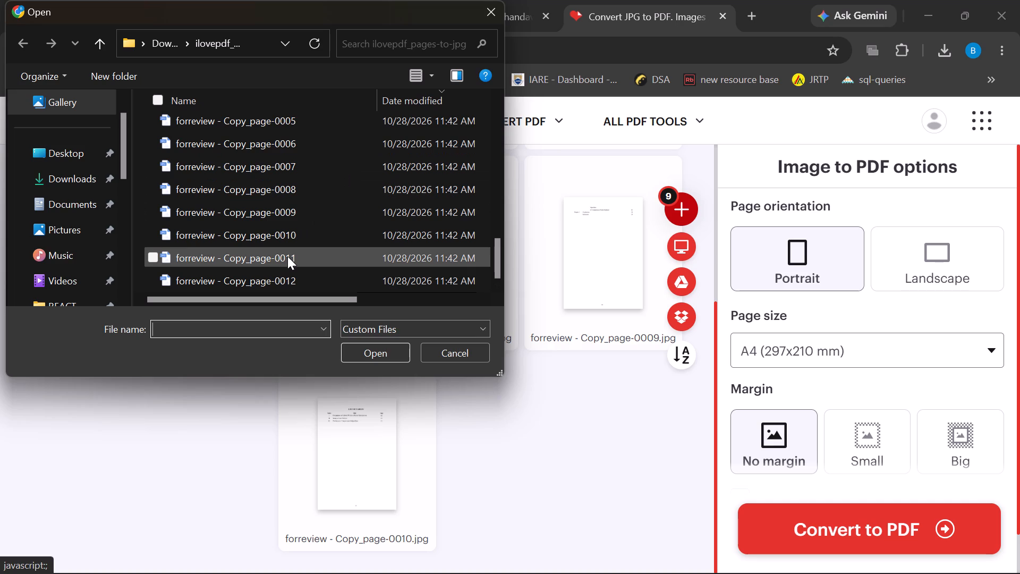
key("shift+Down")
scroll(287, 256, "down", 5)
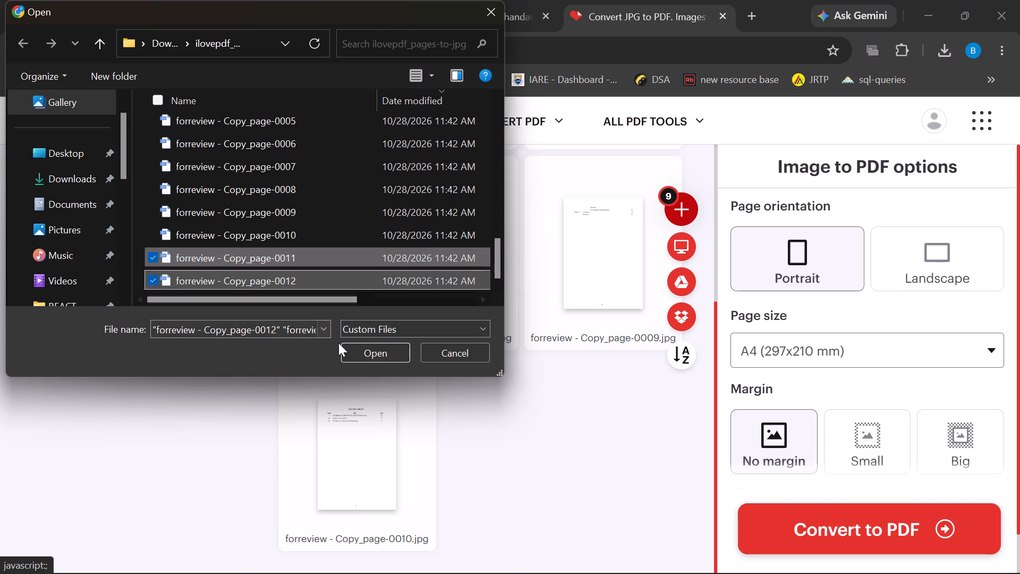
left_click(352, 348)
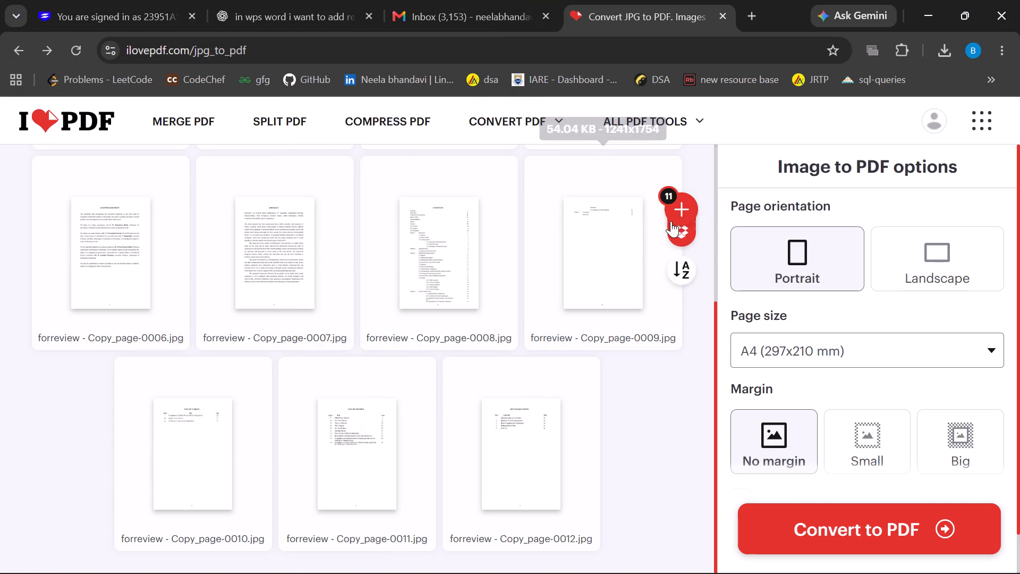
Add the images forreview - Copy_page-0013 through 0023 and 0025 through 0030 to the conversion set.
left_click(676, 216)
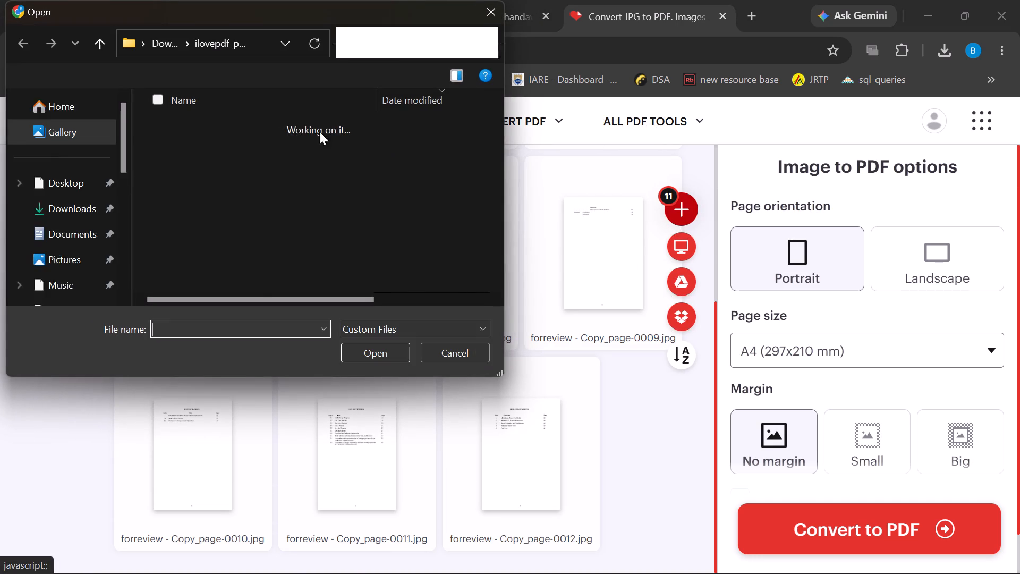
scroll(254, 194, "down", 2)
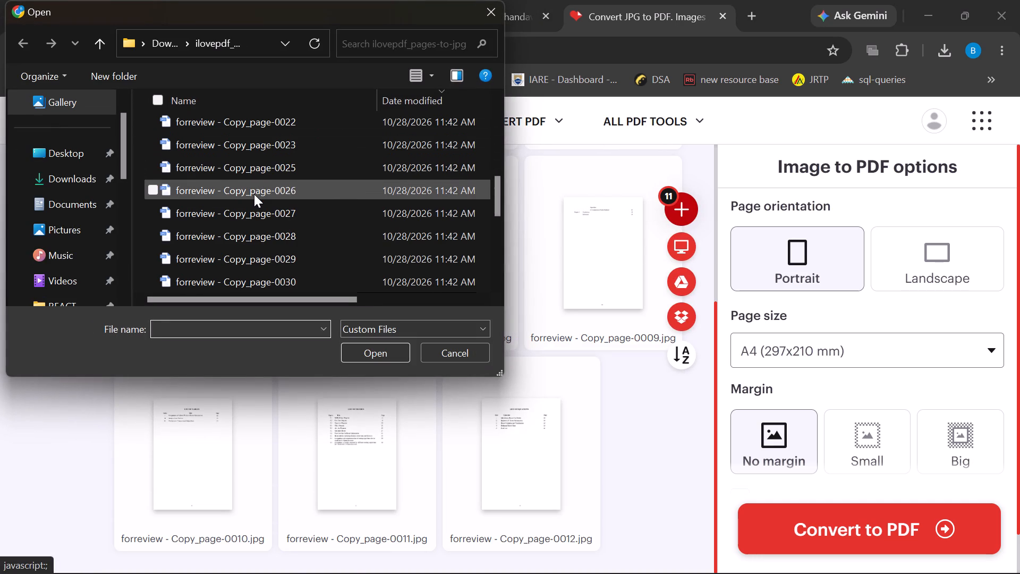
scroll(254, 194, "down", 3)
scroll(254, 194, "up", 6)
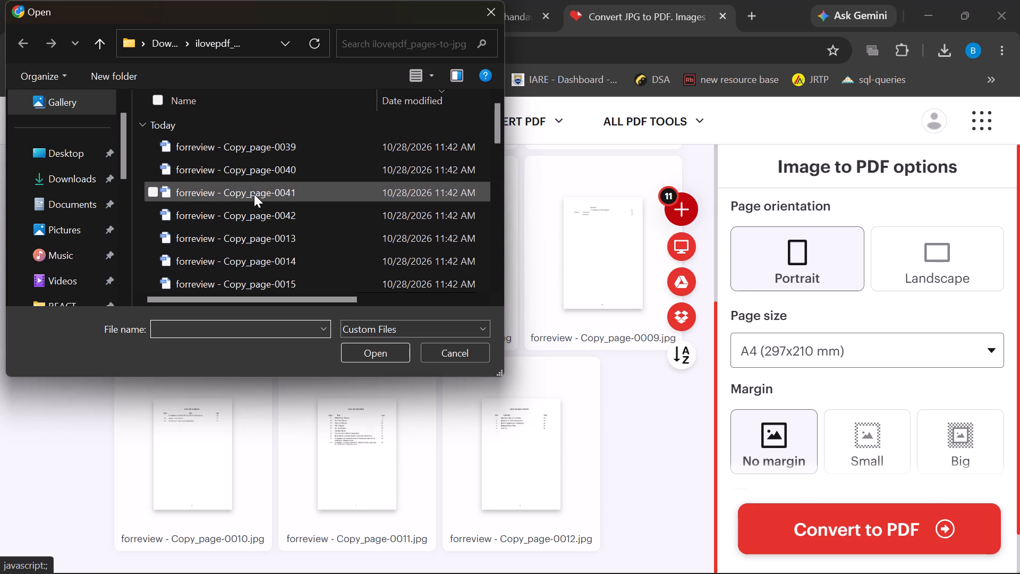
scroll(254, 194, "down", 2)
scroll(254, 194, "up", 5)
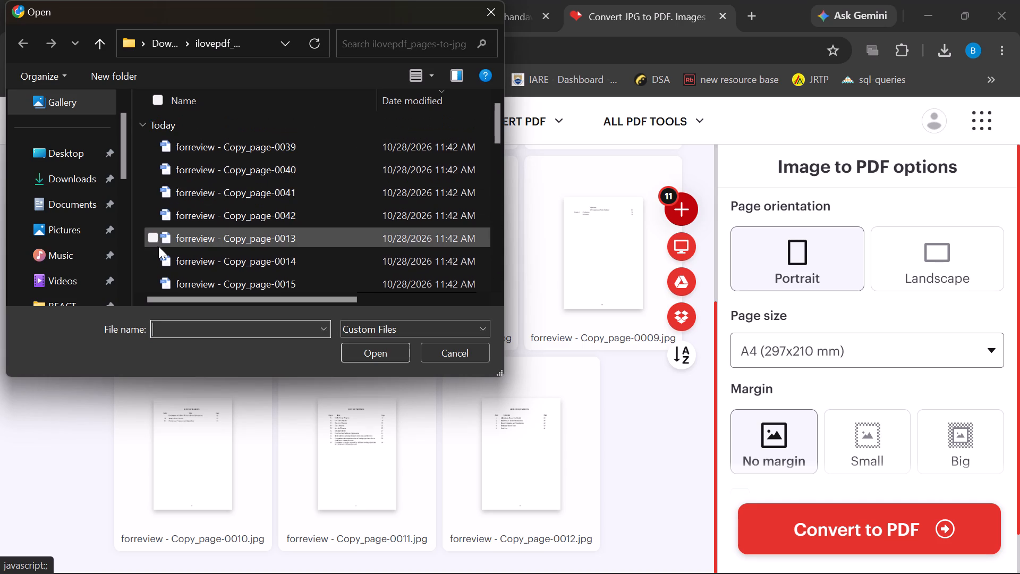
left_click(152, 241)
key("shift+Down")
key("shift+Down")
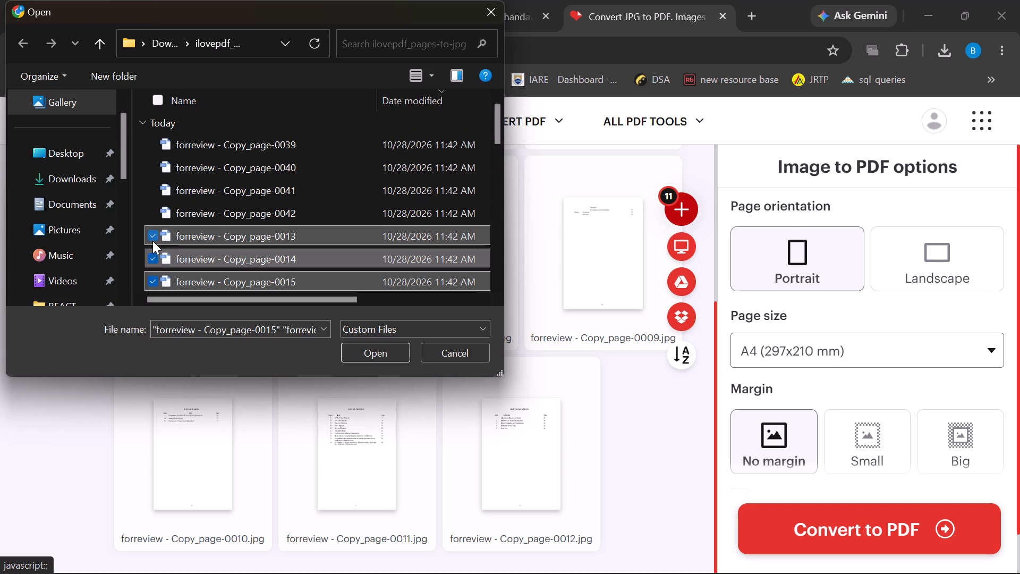
key("shift+Down")
key("shift+Down")
key("shift+Down")
key("shift+Down")
key("shift+Down")
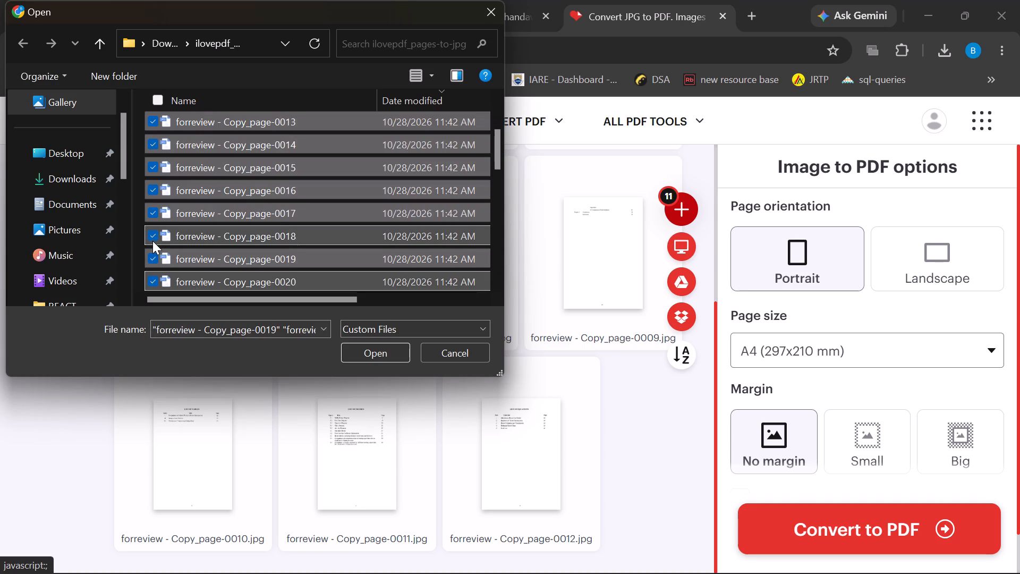
key("shift+Down")
key("shift+Down")
key("shift+Down")
key("shift+Down")
key("shift+Down")
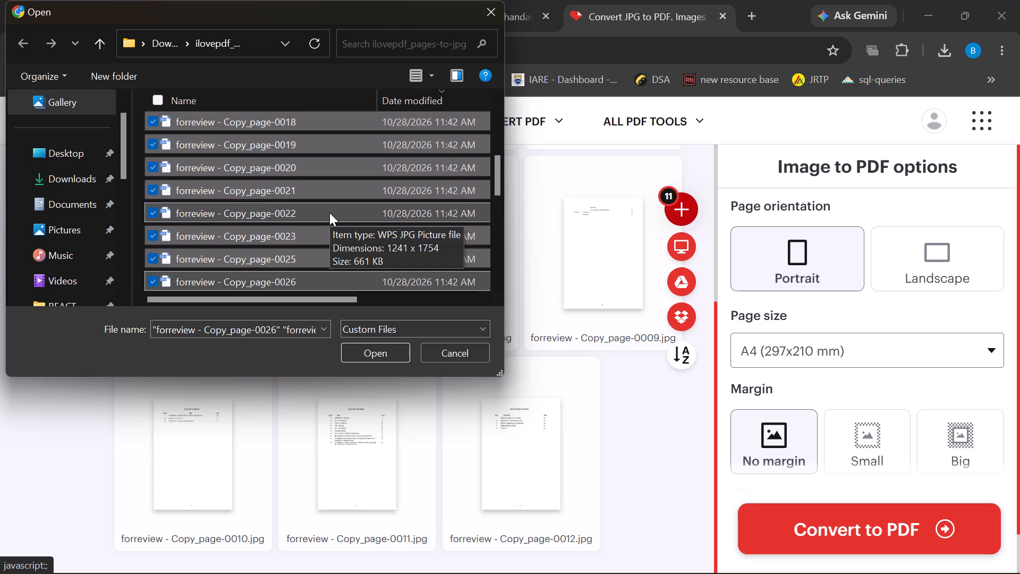
key("shift+Down")
key("shift+Down")
key("shift+Down")
key("shift+Down")
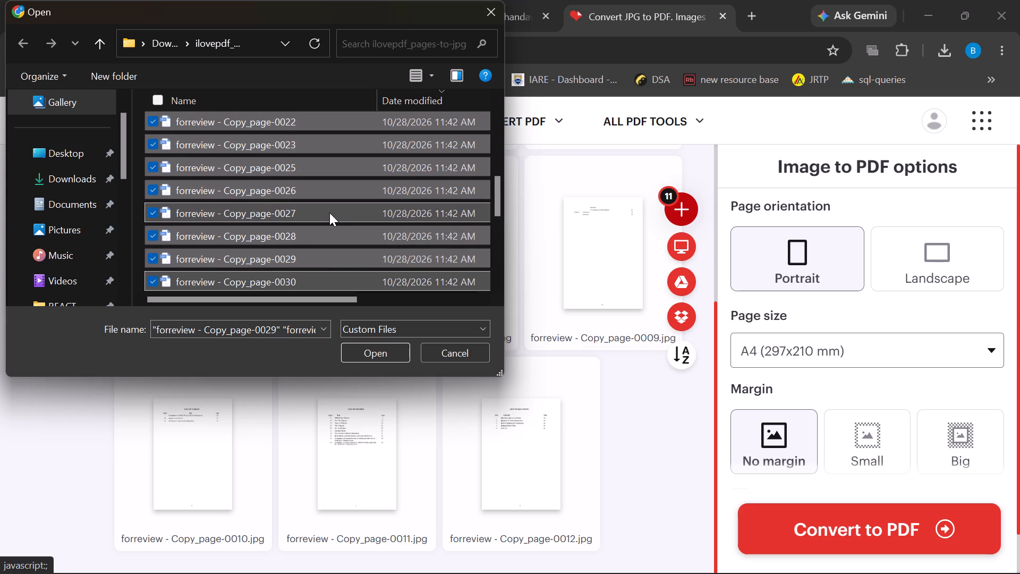
key("shift+Down")
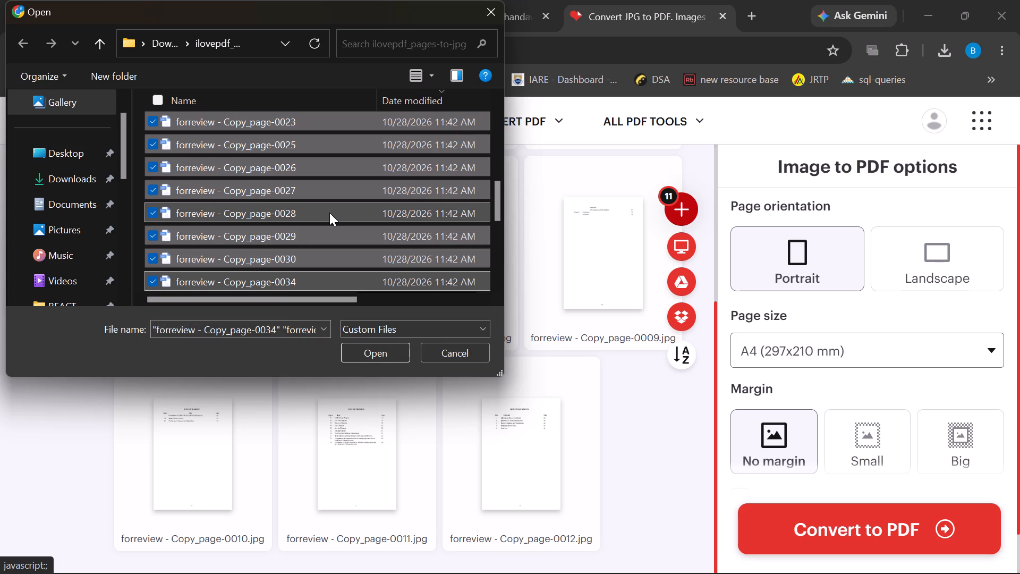
key("shift+Up")
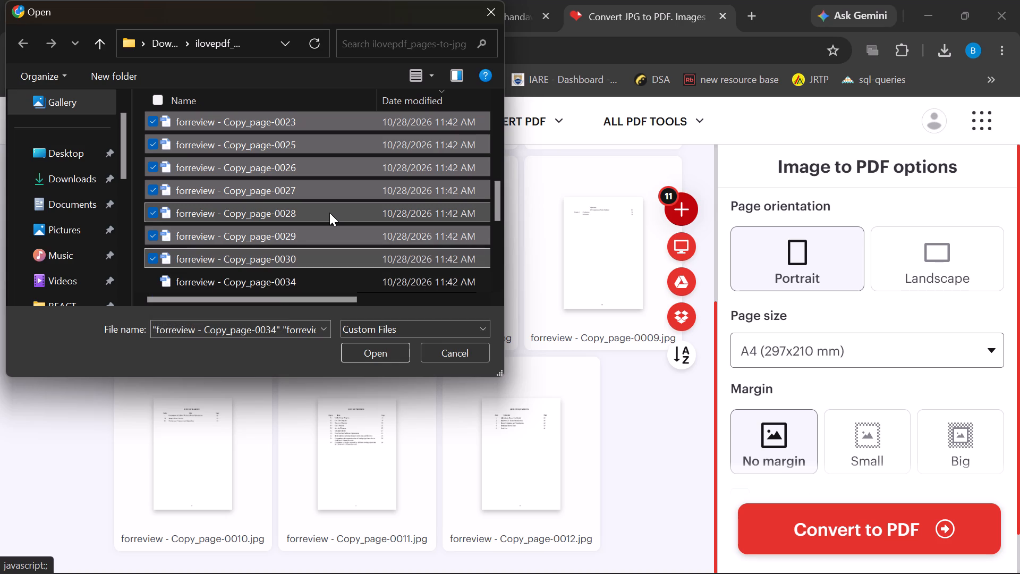
left_click(379, 345)
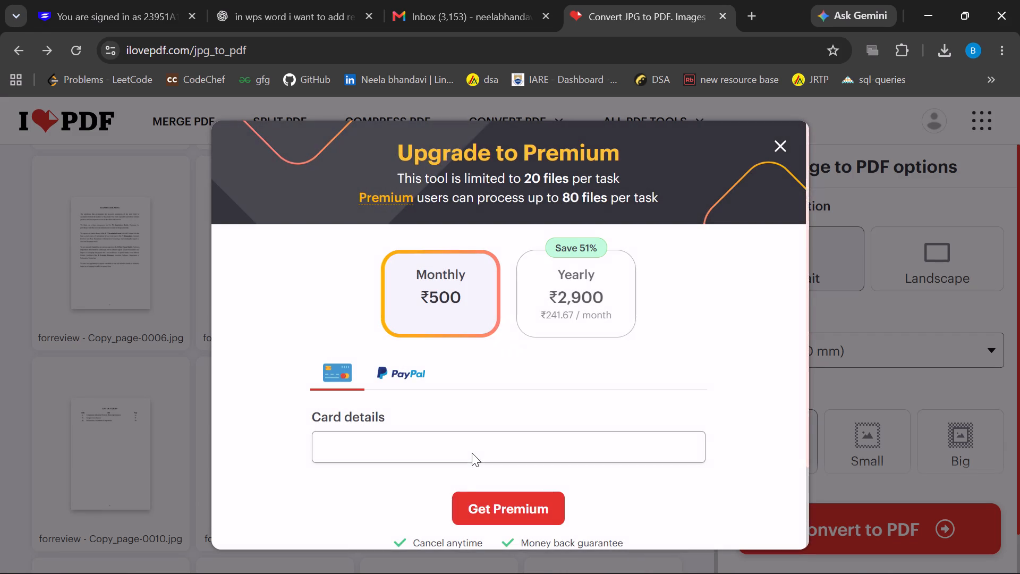
Dismiss the premium upgrade offer and review which page images are loaded in the conversion set.
left_click(786, 141)
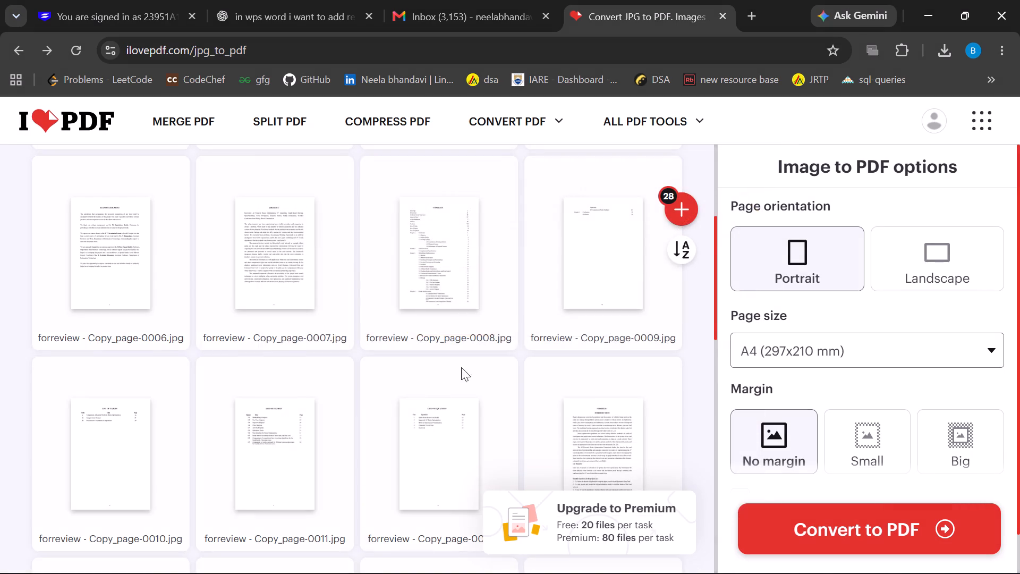
scroll(439, 390, "down", 6)
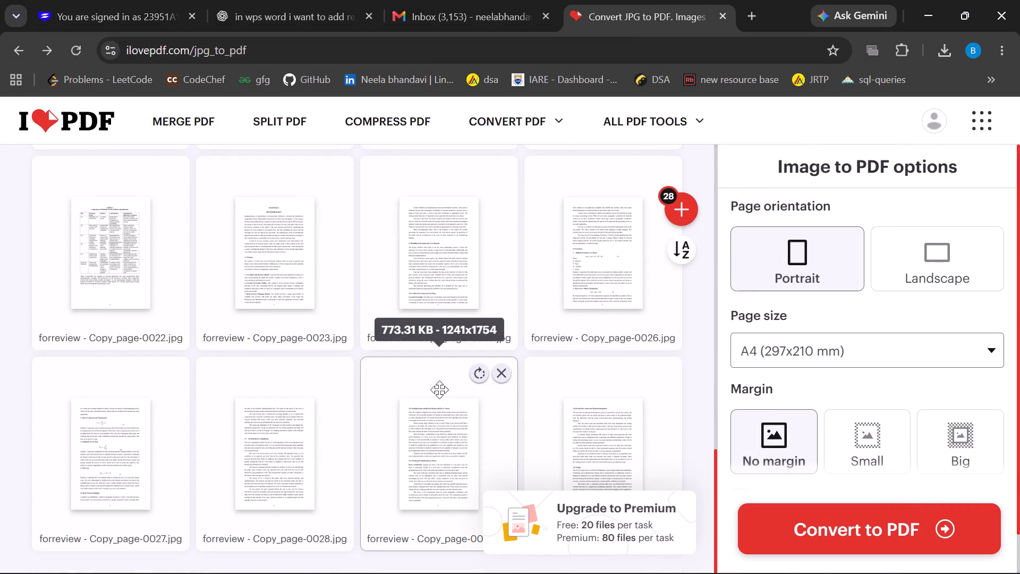
scroll(439, 390, "up", 4)
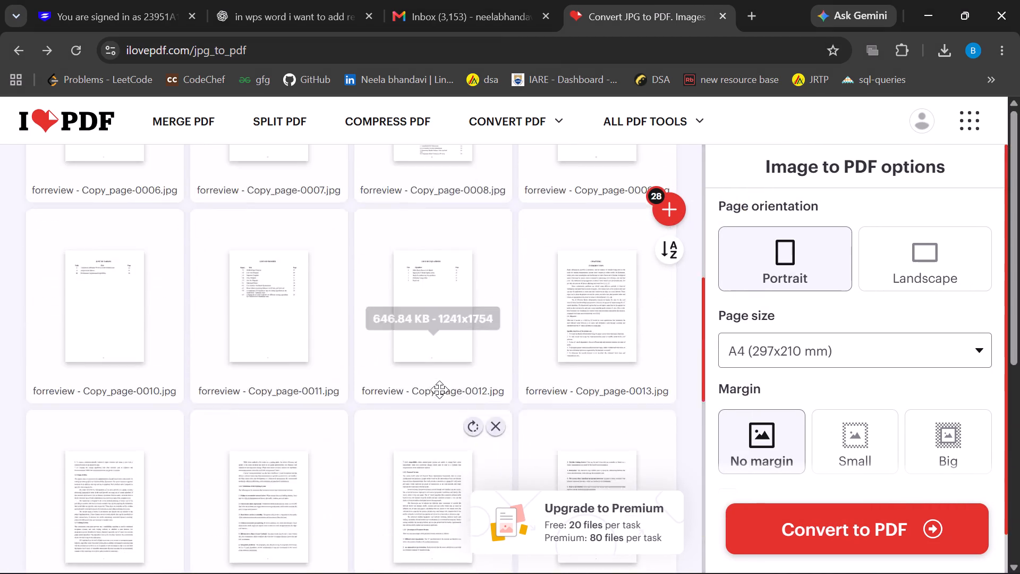
scroll(439, 390, "up", 3)
scroll(439, 390, "down", 9)
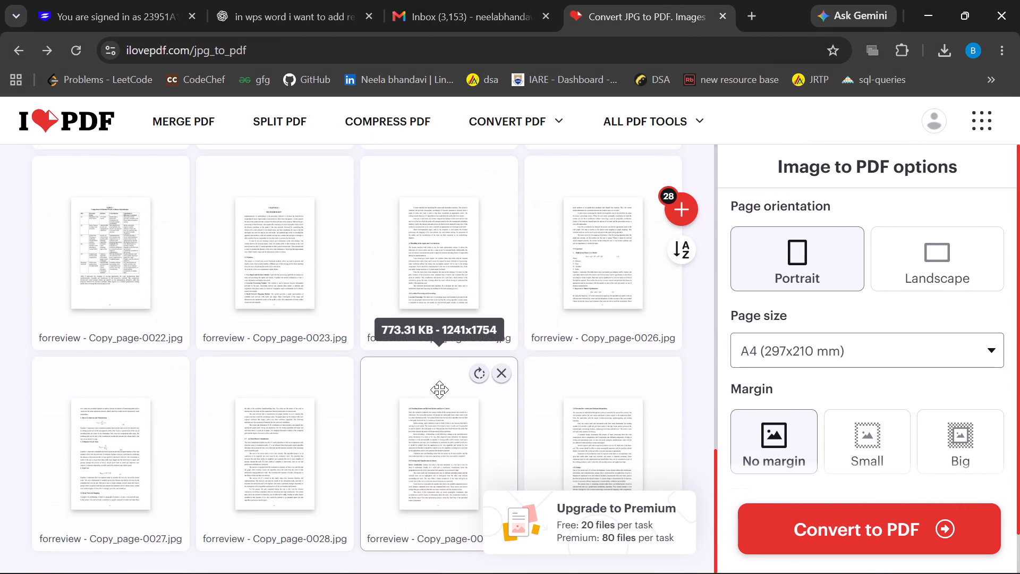
scroll(439, 390, "up", 4)
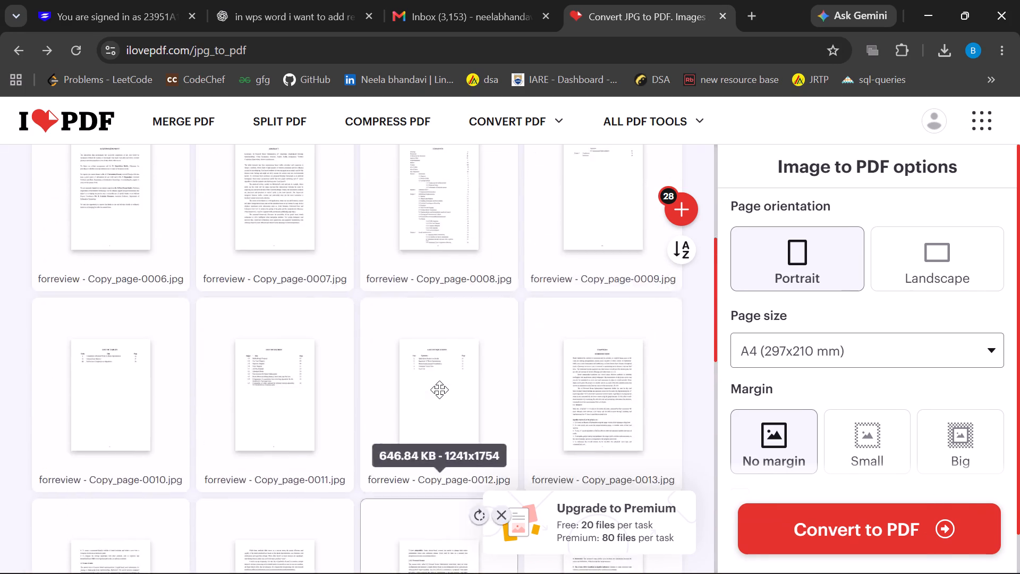
scroll(439, 390, "up", 2)
In File Explorer, check the page images in the ilovepdf_pages-to-jpg folder under Downloads against the loaded set, and close the window.
left_click(395, 561)
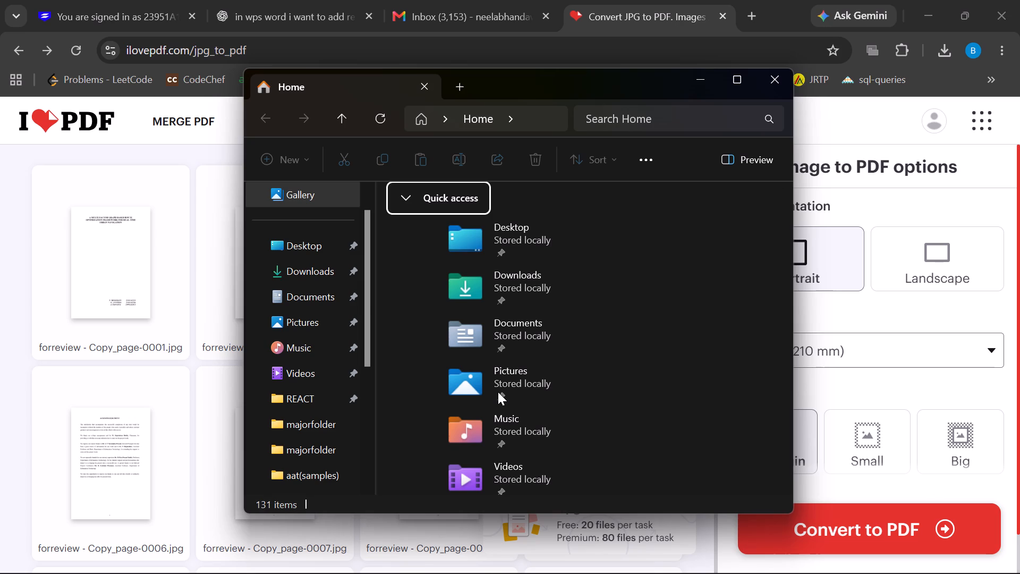
left_click(317, 260)
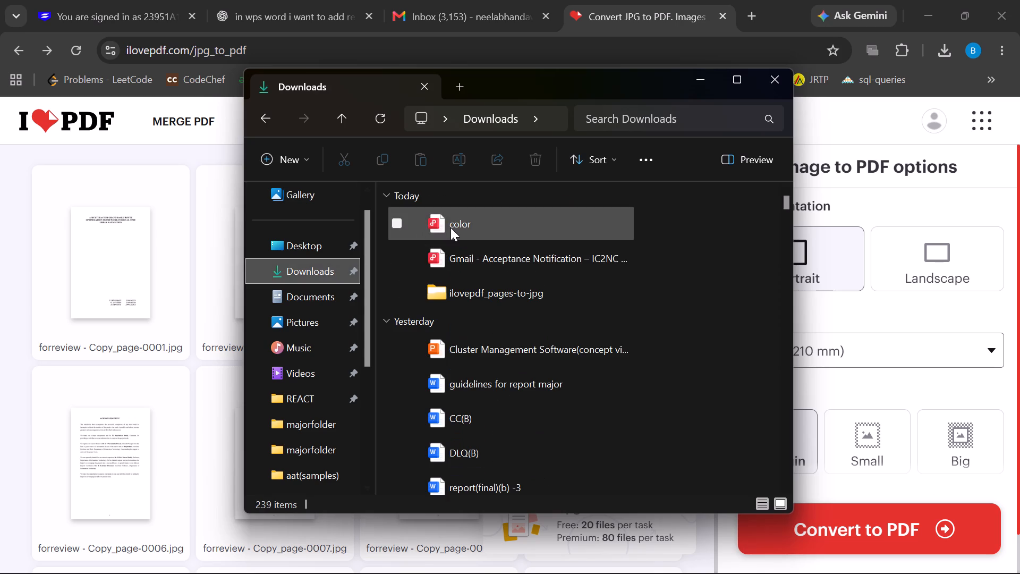
double_click(445, 286)
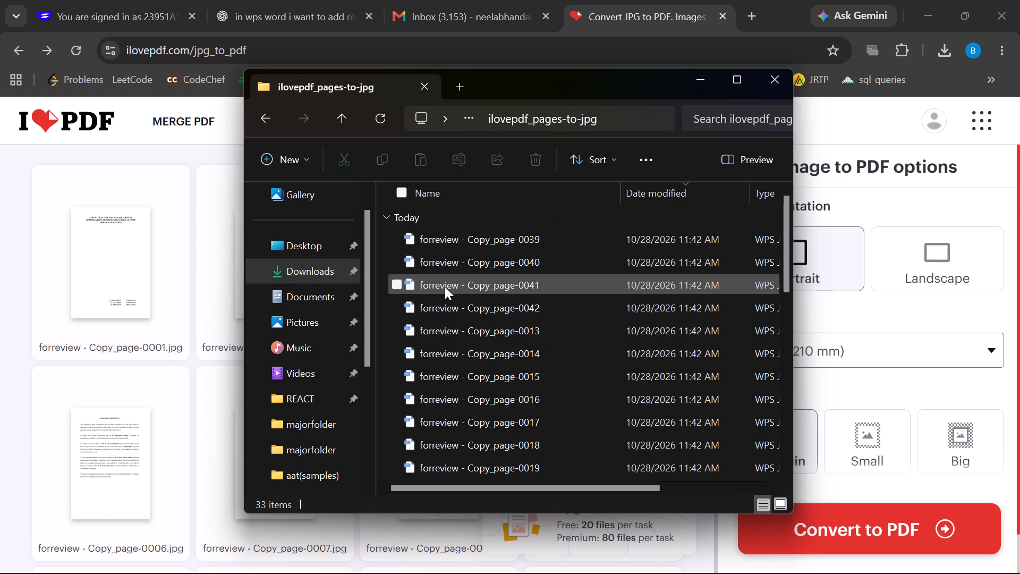
scroll(445, 286, "down", 1)
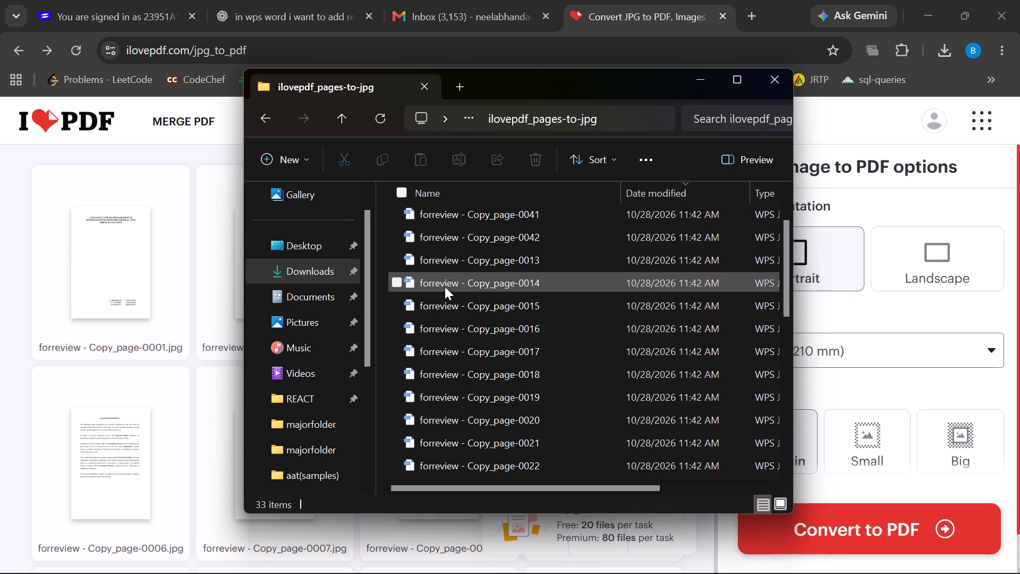
scroll(445, 286, "down", 2)
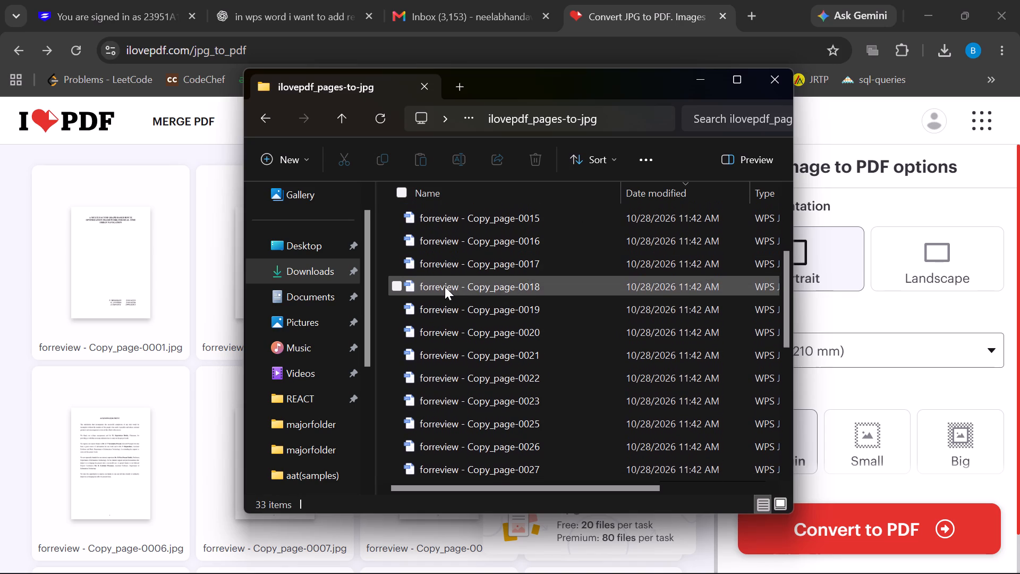
scroll(473, 314, "down", 5)
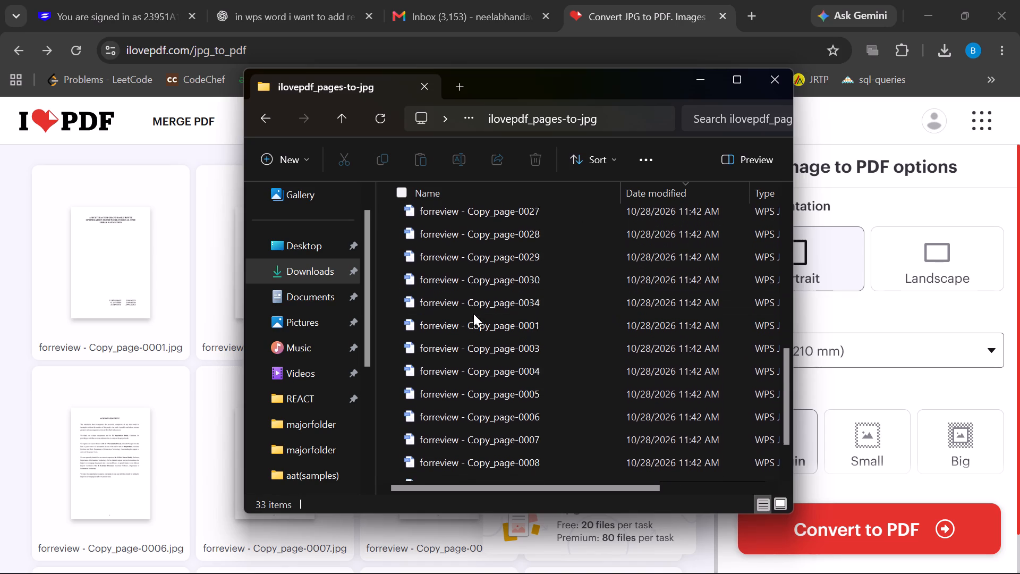
scroll(473, 314, "down", 1)
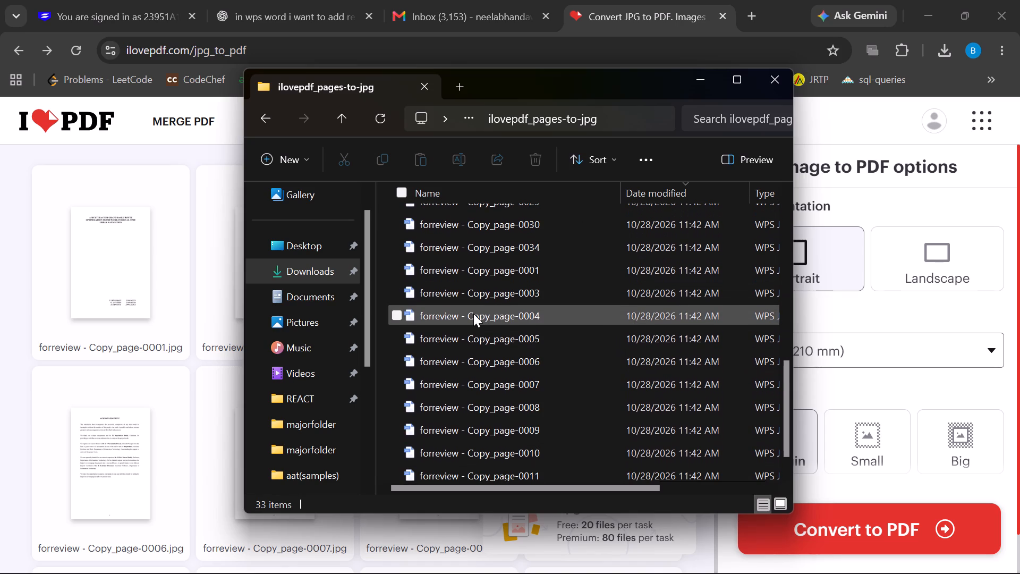
scroll(473, 314, "up", 1)
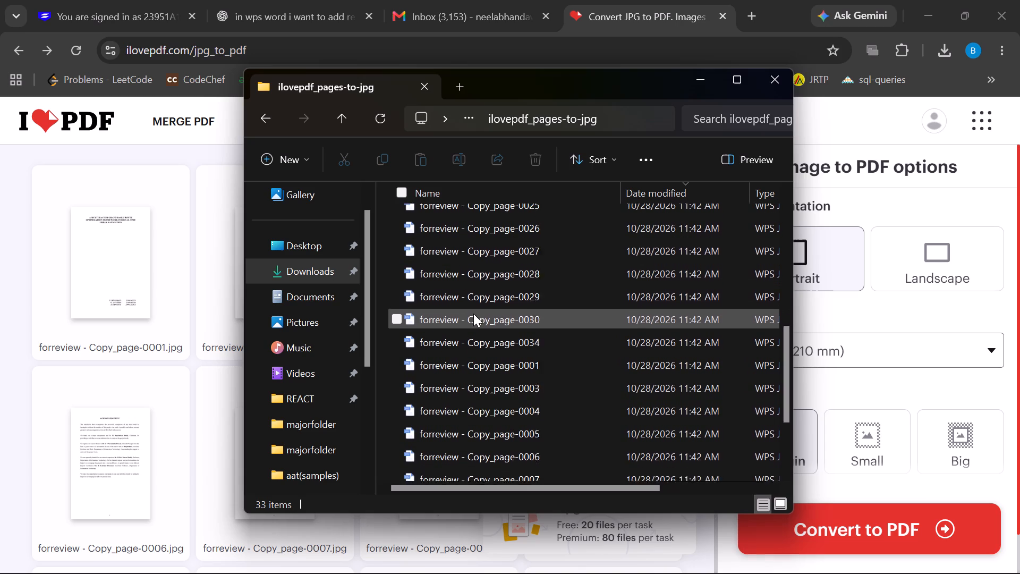
scroll(473, 314, "up", 2)
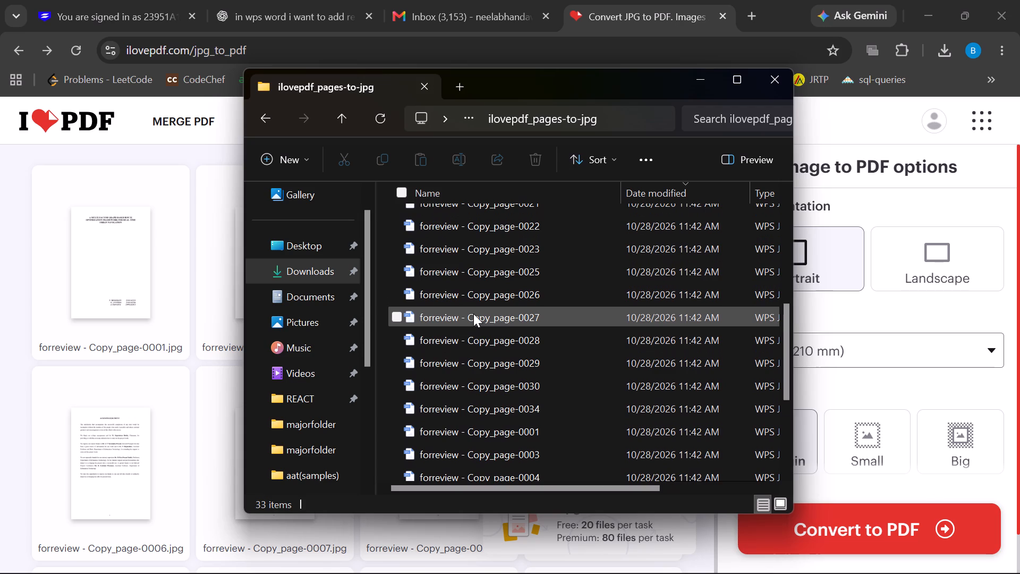
scroll(473, 314, "up", 1)
left_click(779, 74)
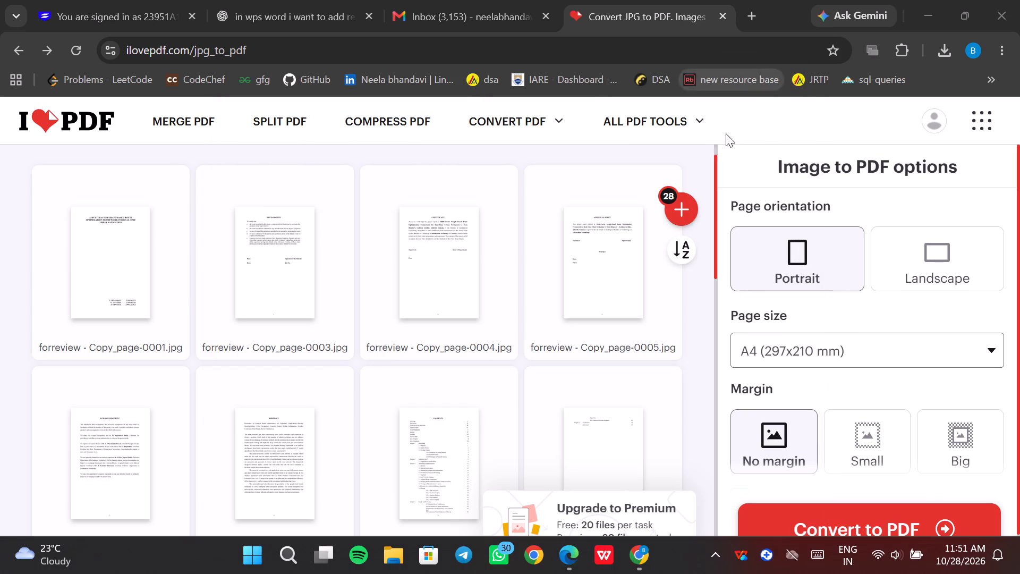
Add the image forreview - Copy_page-0034 to the conversion set after page 0030.
scroll(624, 268, "down", 8)
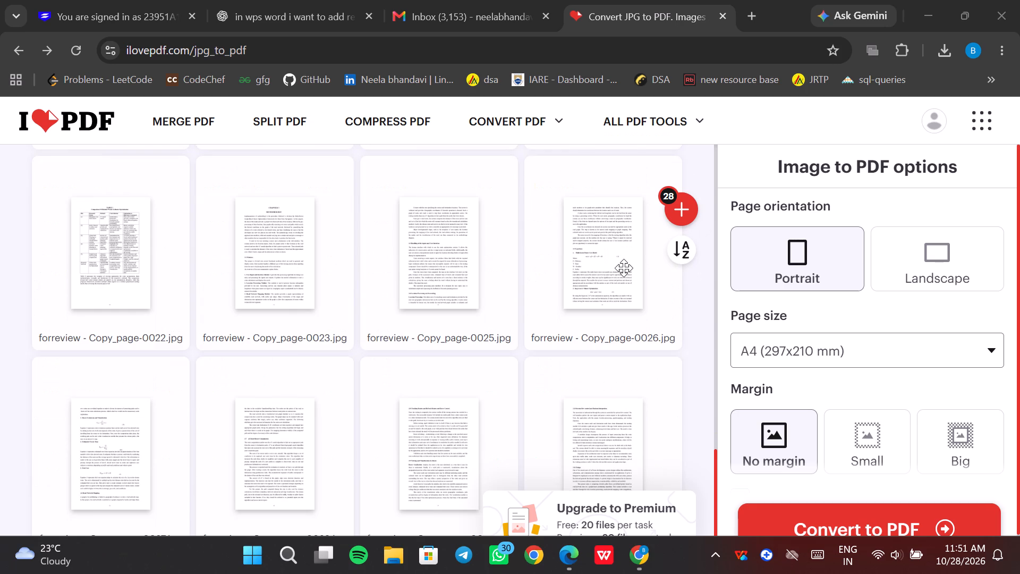
scroll(624, 268, "down", 1)
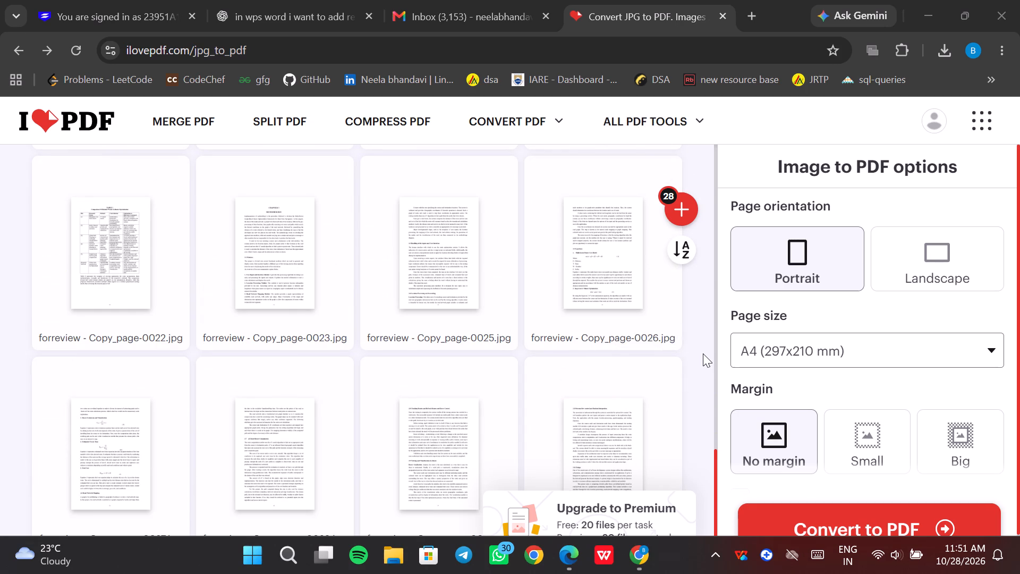
left_click(701, 355)
left_click(701, 355)
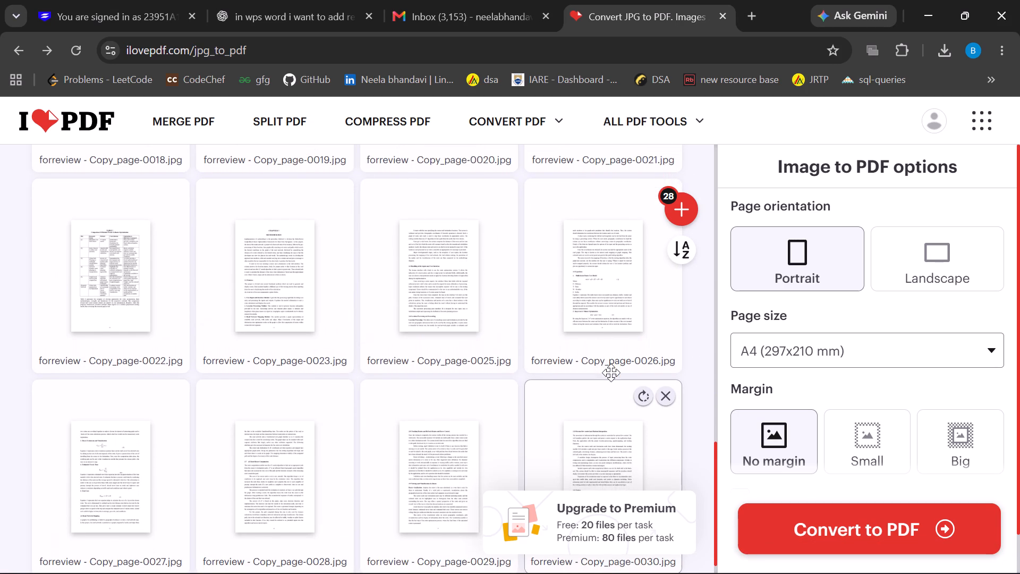
left_click(674, 222)
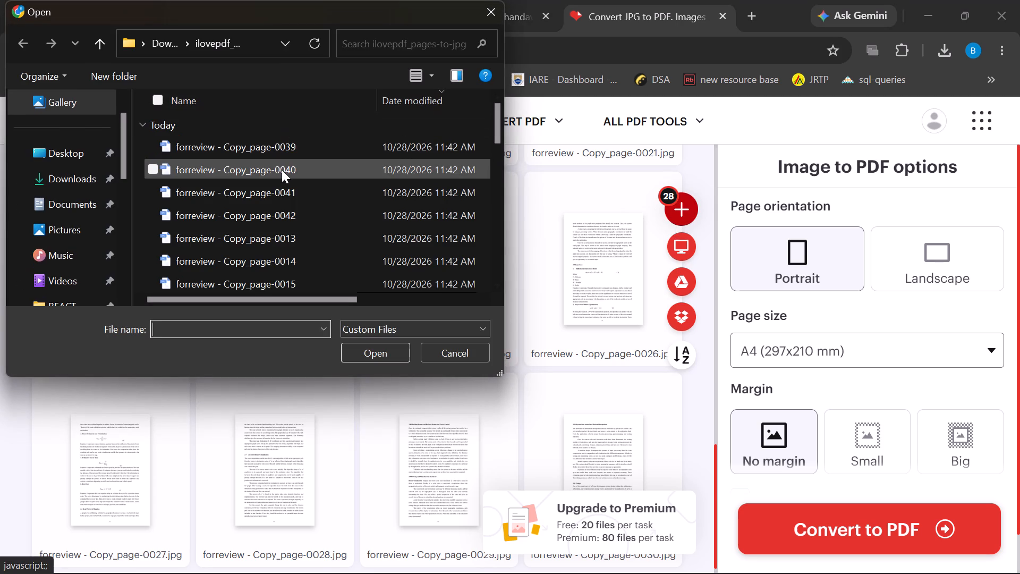
scroll(282, 170, "down", 2)
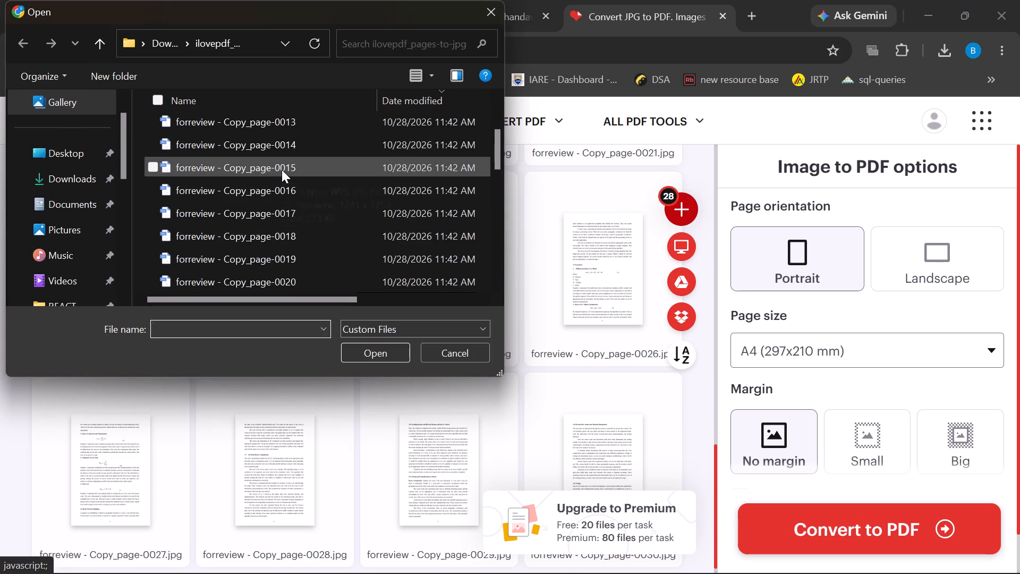
scroll(282, 170, "down", 2)
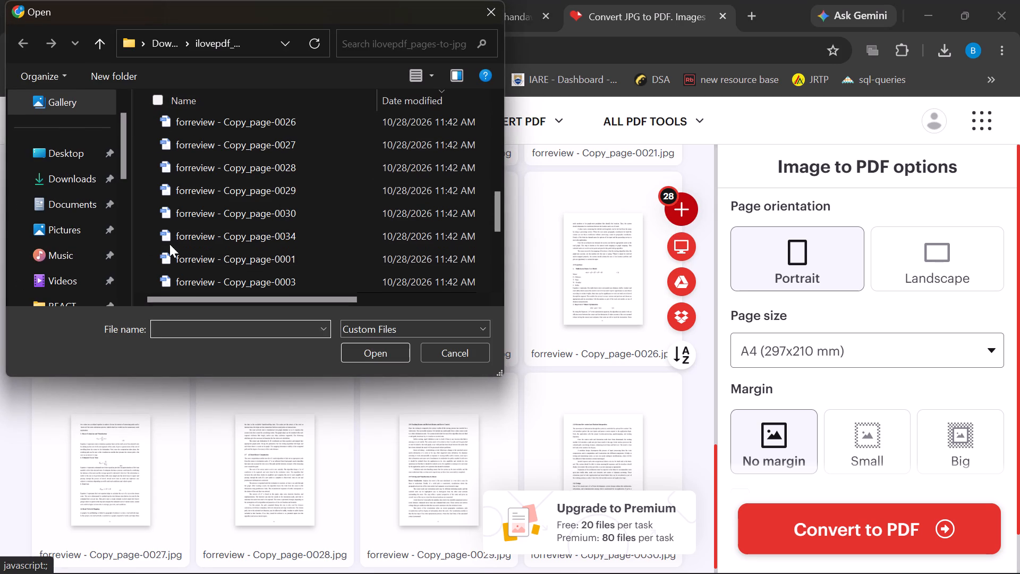
left_click(151, 234)
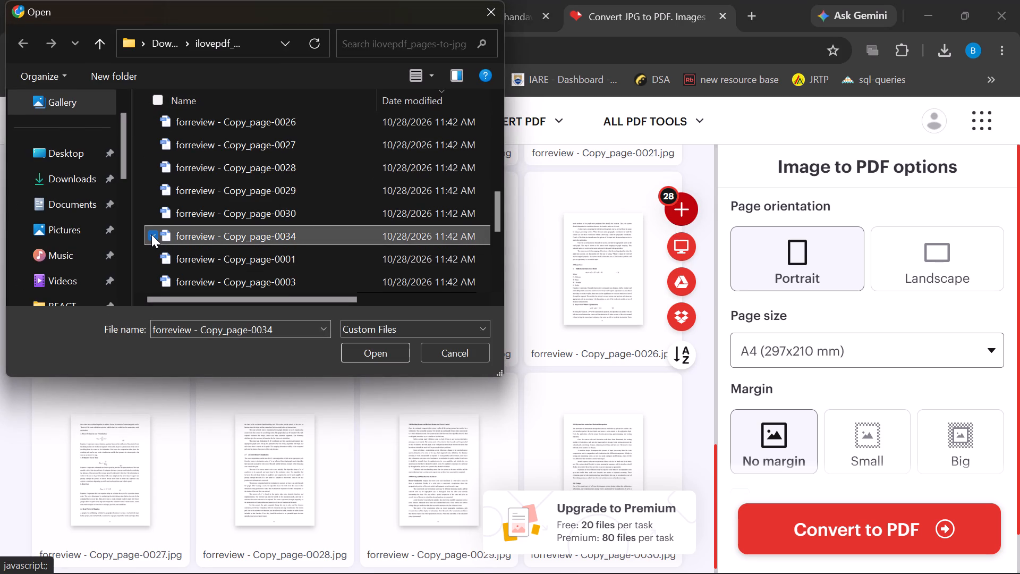
left_click(378, 349)
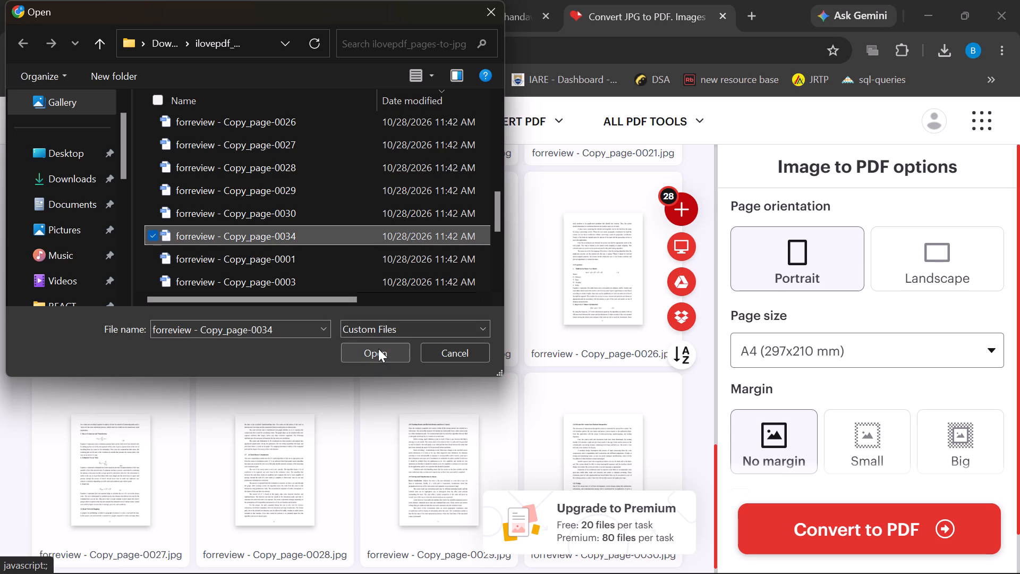
scroll(554, 394, "down", 3)
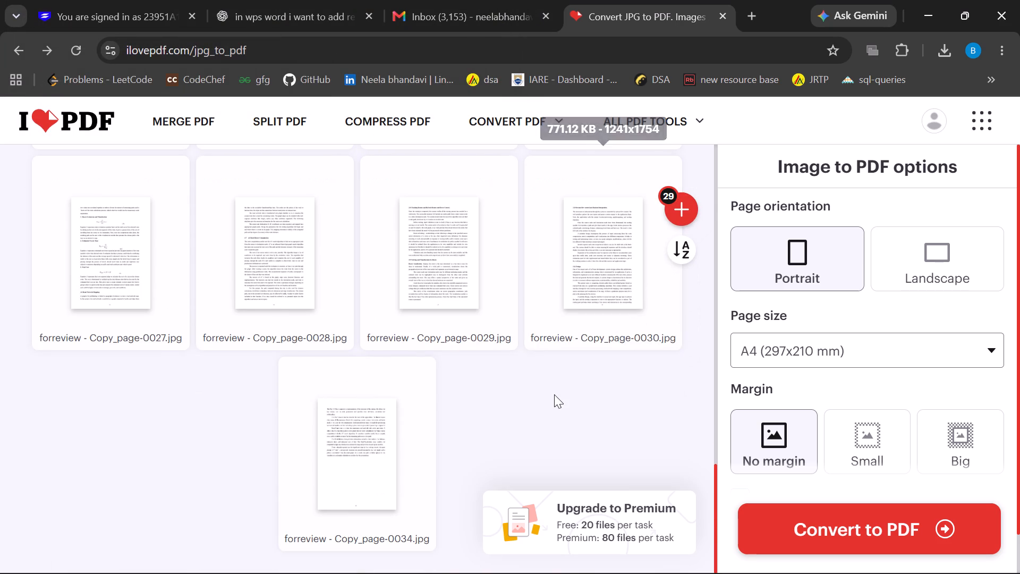
Add the images forreview - Copy_page-0039 and 0040 to the conversion set.
left_click(689, 208)
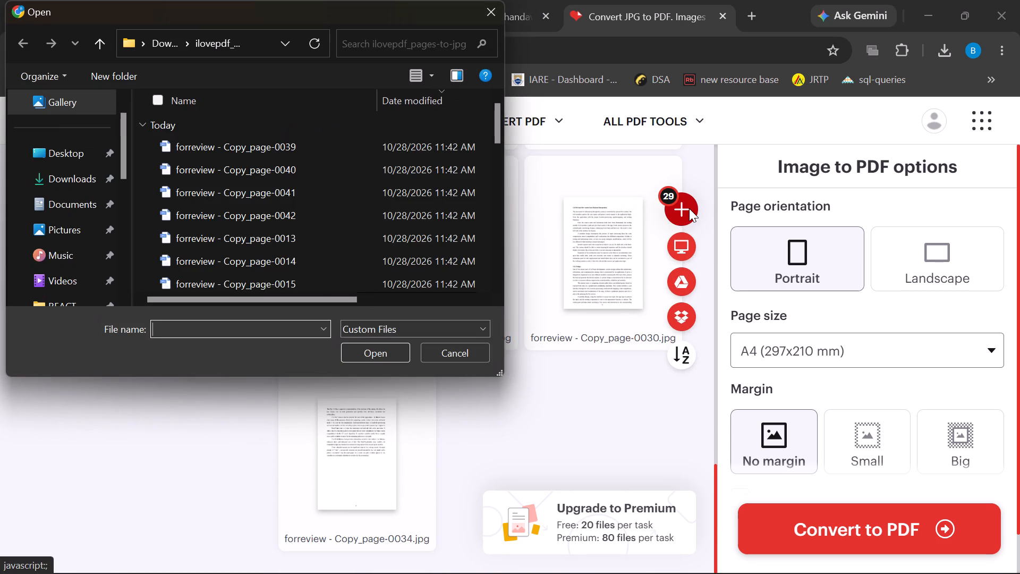
left_click(348, 150)
key("shift+Down")
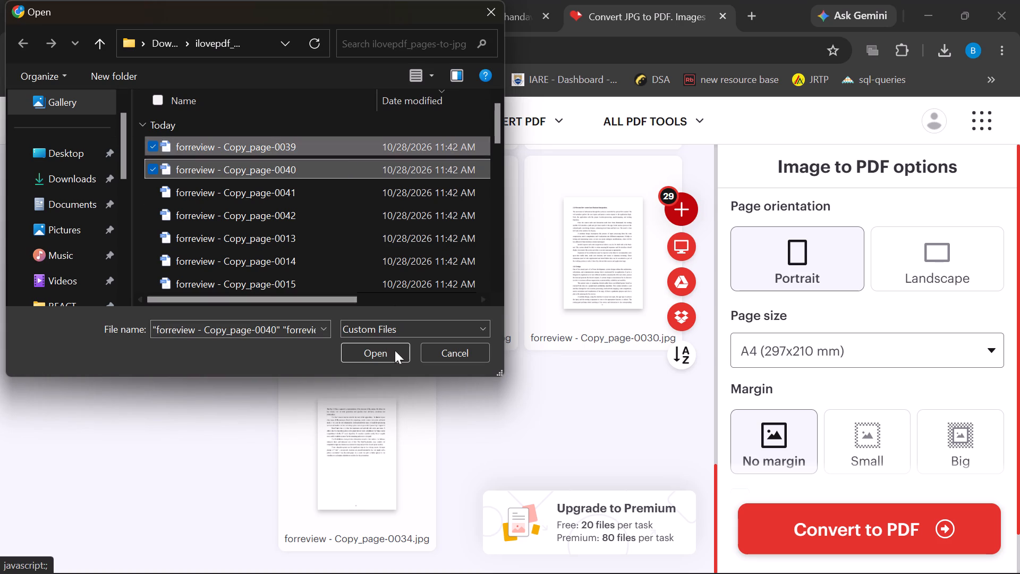
left_click(390, 361)
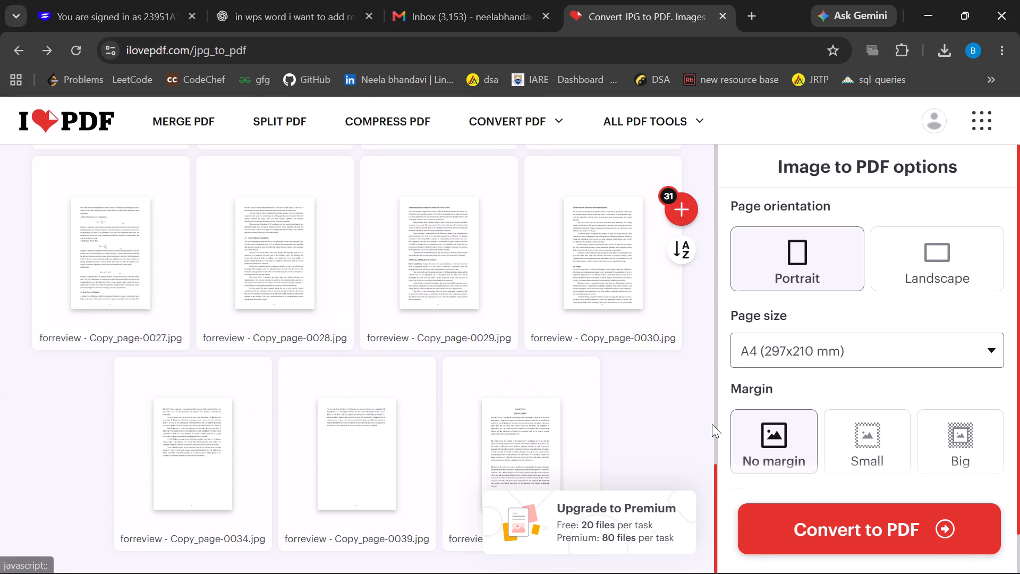
Start converting the loaded images to PDF, continuing with the free option limited to 20 files.
left_click(813, 522)
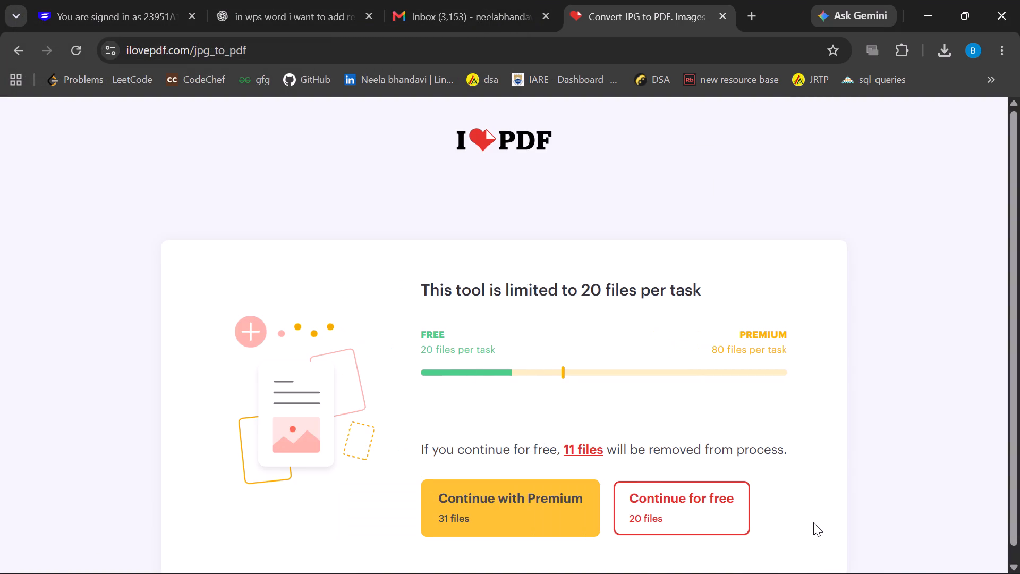
scroll(813, 522, "down", 1)
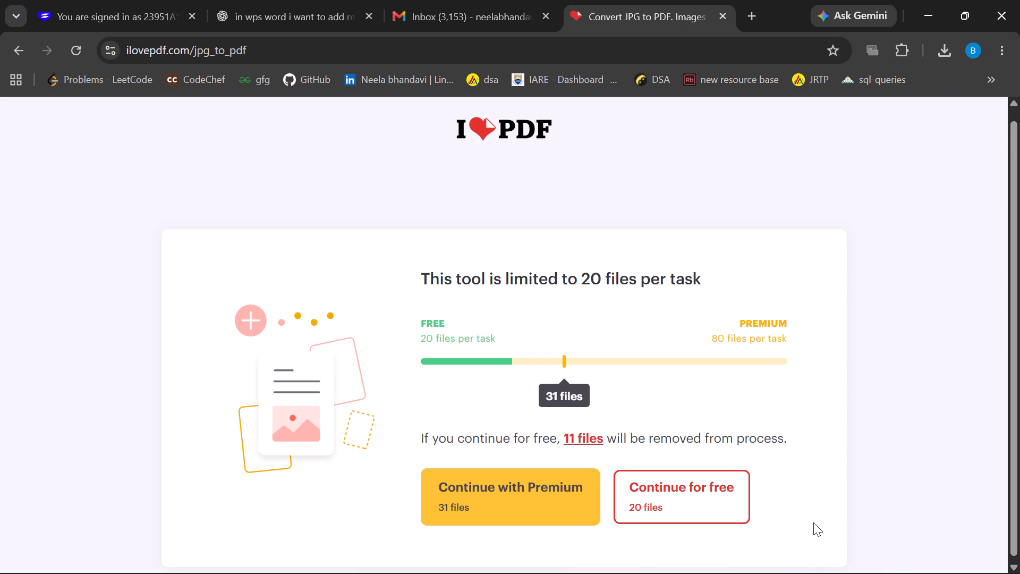
left_click(732, 497)
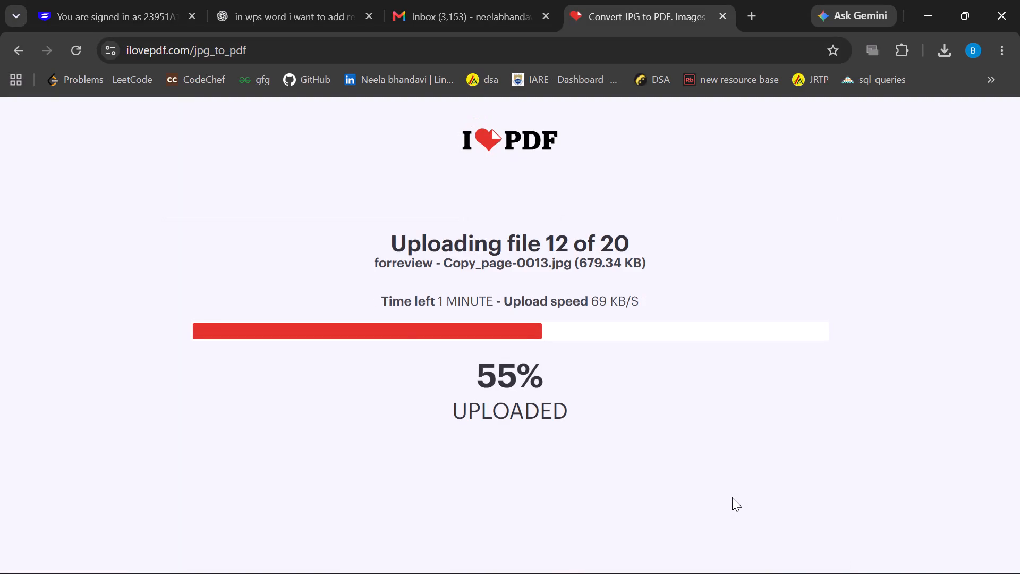
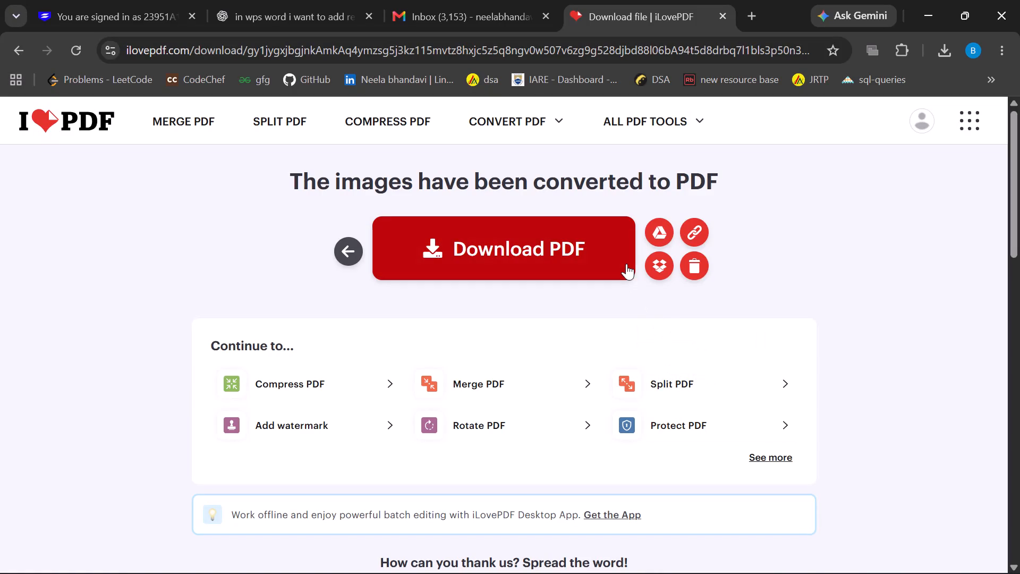
Download the PDF converted from the loaded page images.
left_click(613, 256)
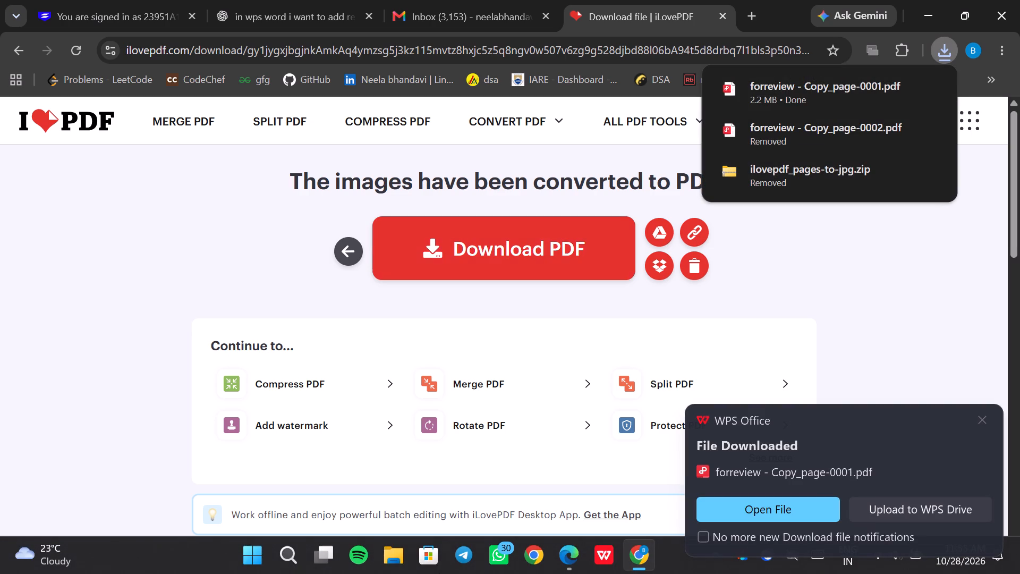
Open the downloaded PDF forreview - Copy_page-0001 from the Downloads folder in File Explorer, dismissing the download notification.
left_click(399, 553)
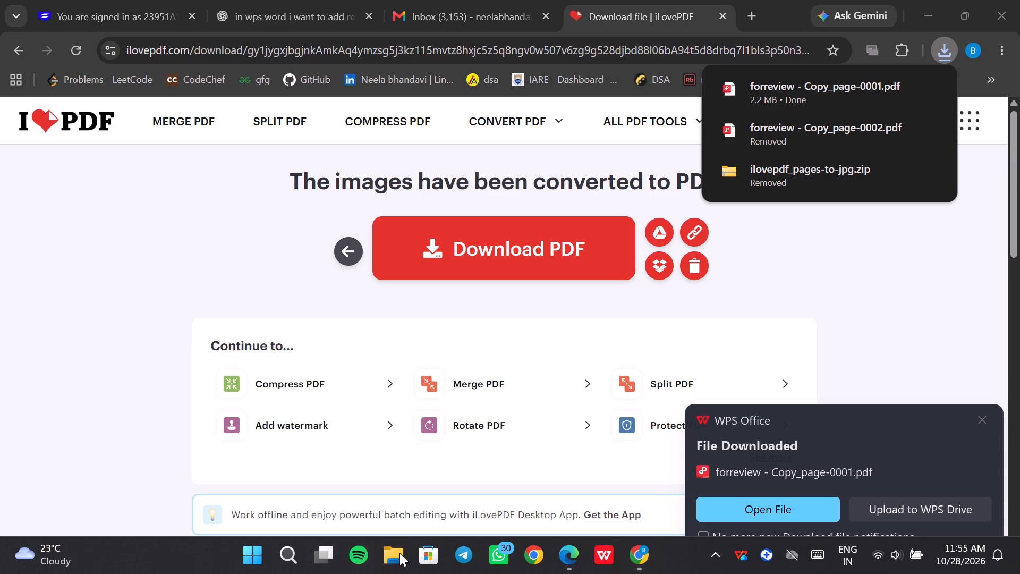
left_click(319, 266)
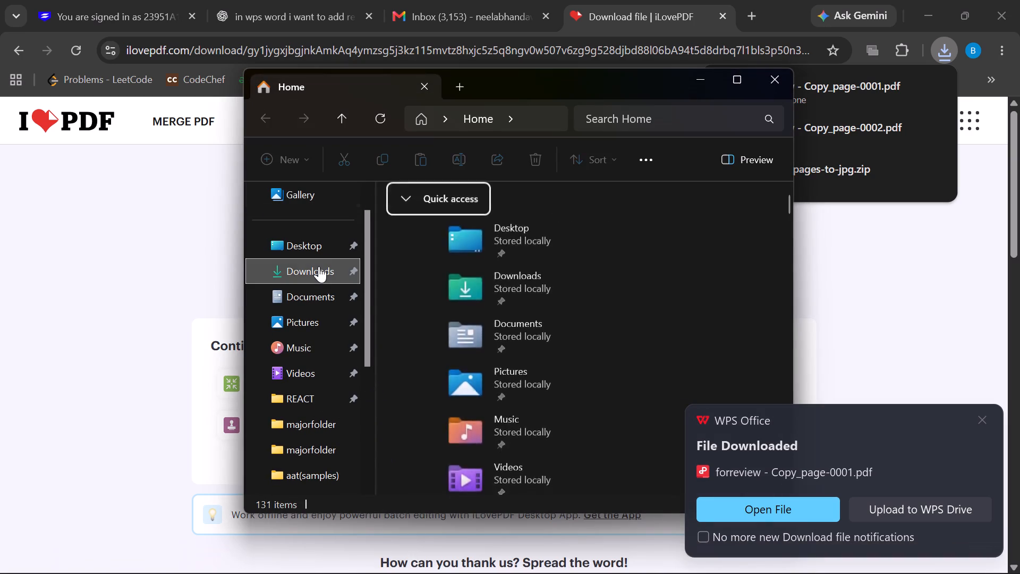
double_click(464, 225)
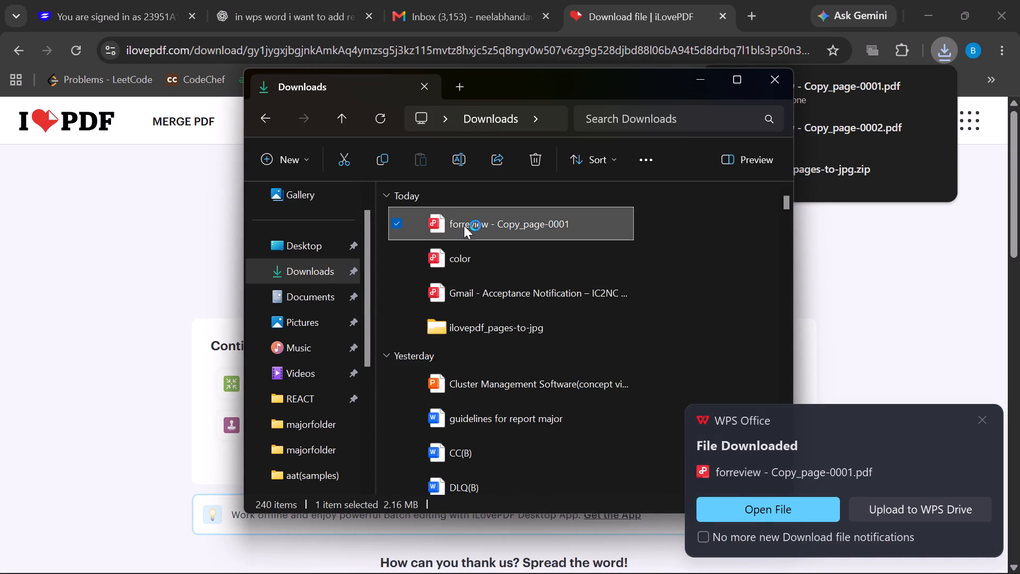
left_click(981, 419)
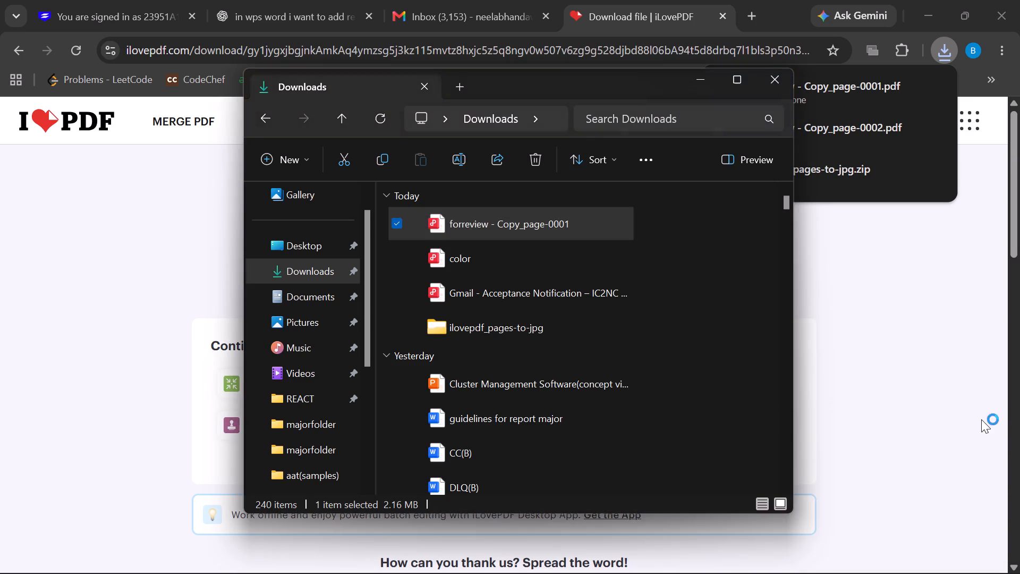
left_click(981, 419)
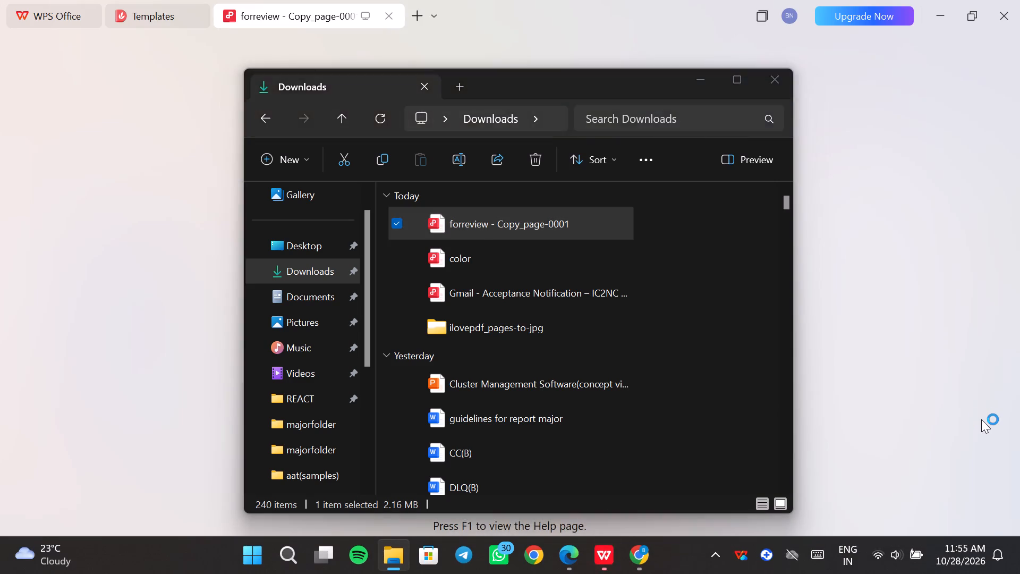
Look through the converted PDF to its last page to check which report pages it contains, closing the OCR suggestion banner.
scroll(752, 344, "down", 8)
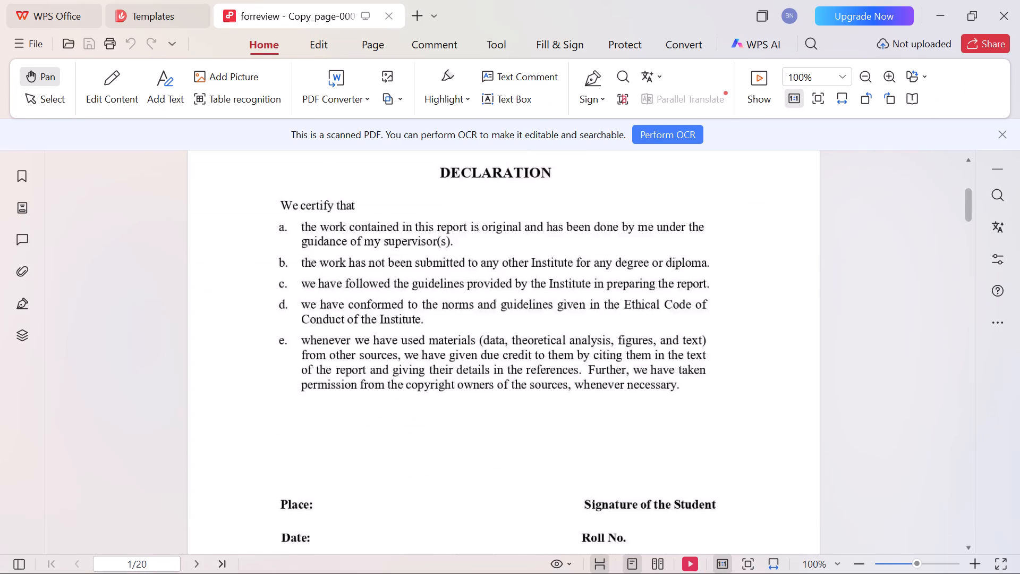
scroll(752, 344, "down", 20)
scroll(752, 344, "down", 7)
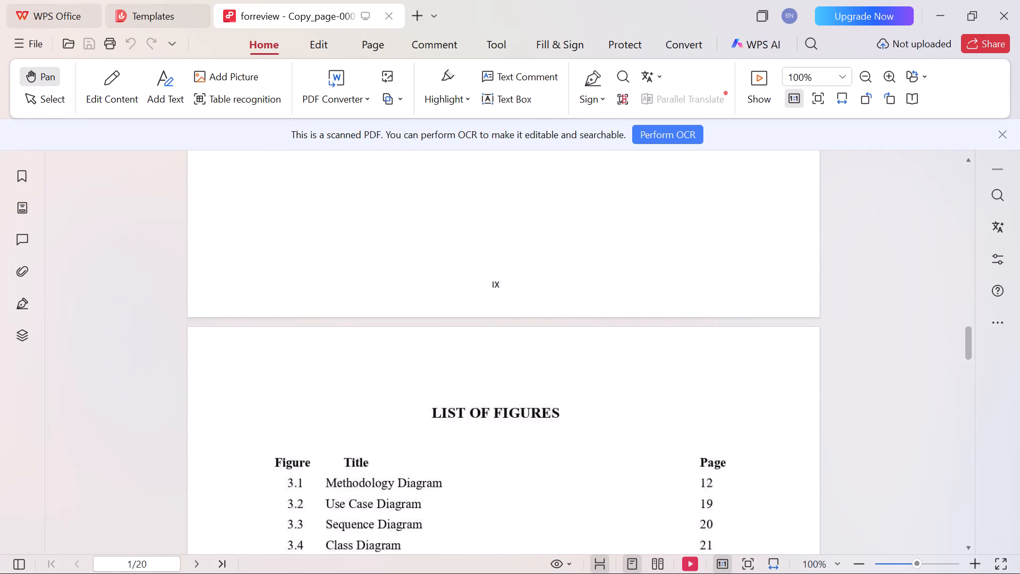
scroll(752, 344, "down", 20)
scroll(752, 344, "down", 7)
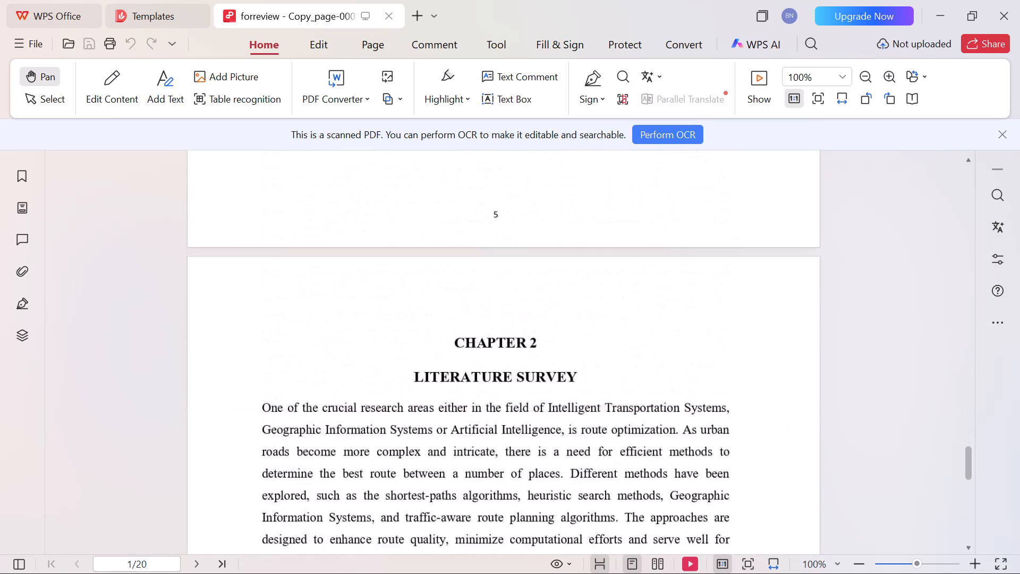
scroll(752, 344, "down", 20)
scroll(752, 344, "down", 6)
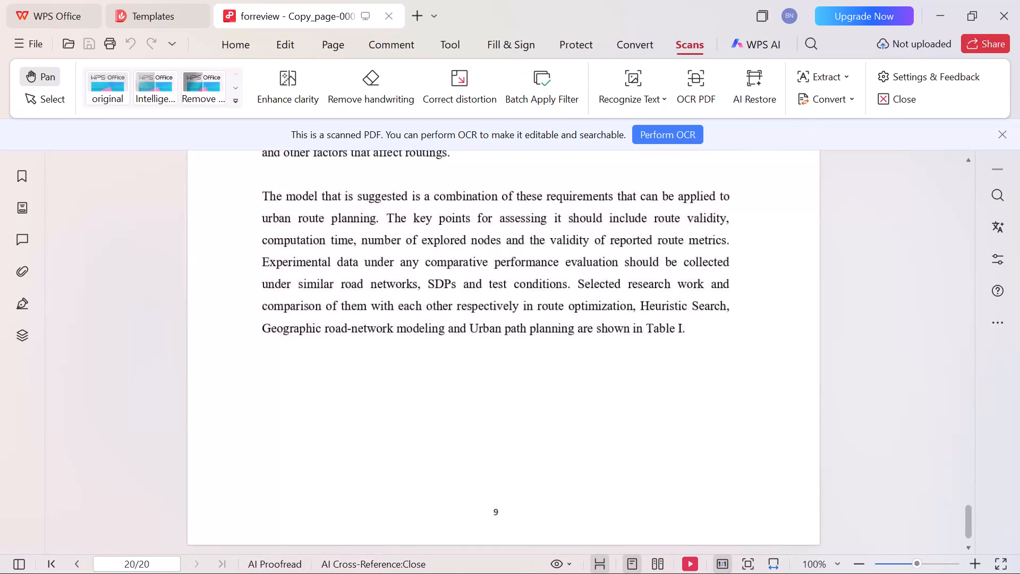
scroll(752, 344, "up", 4)
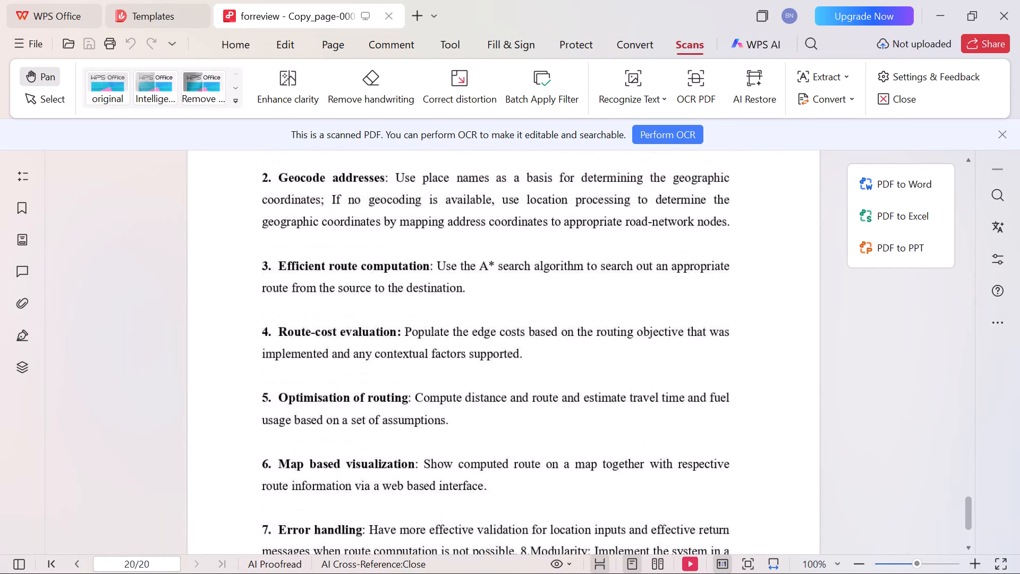
scroll(752, 344, "up", 10)
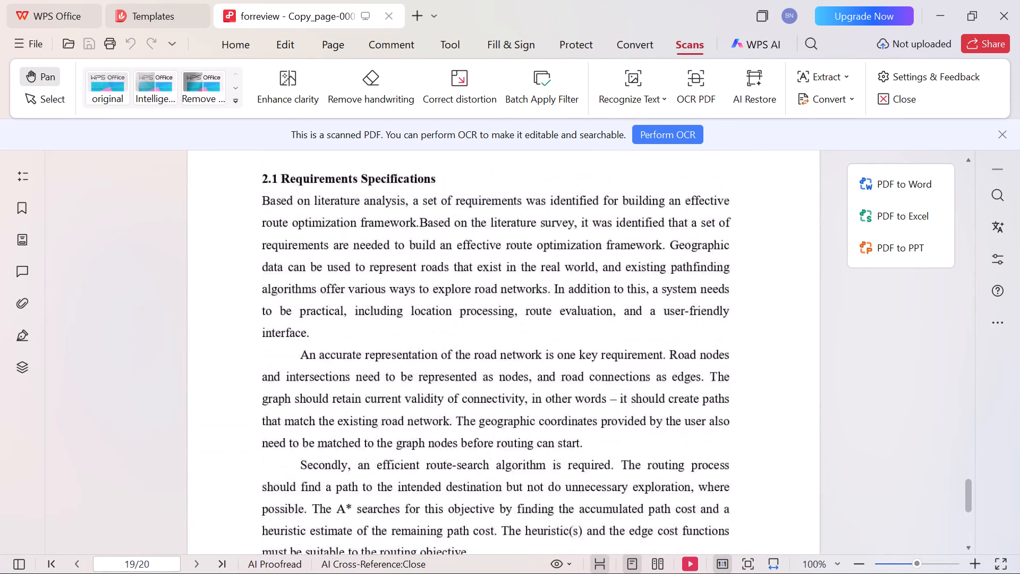
scroll(752, 344, "up", 8)
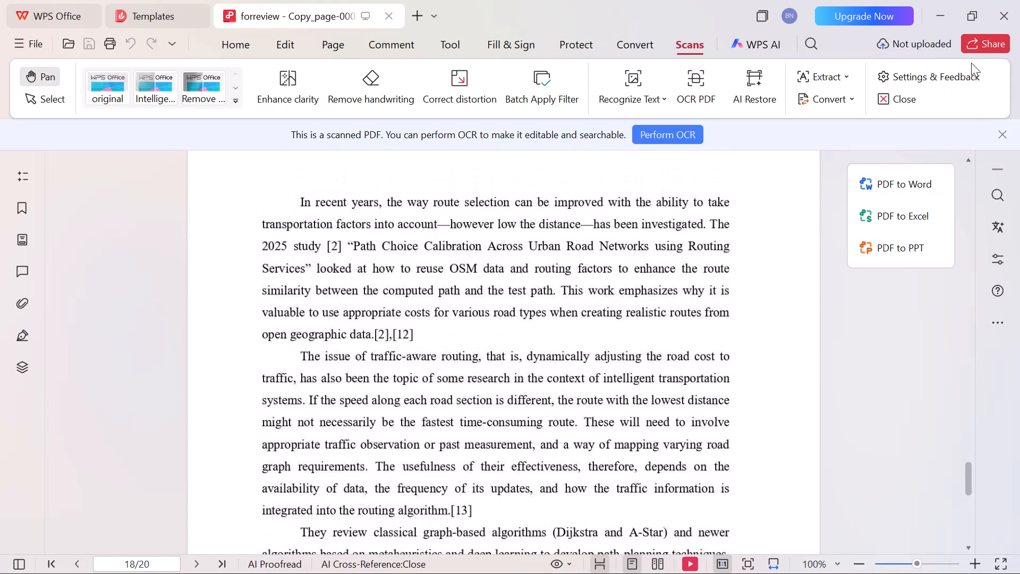
left_click(1001, 132)
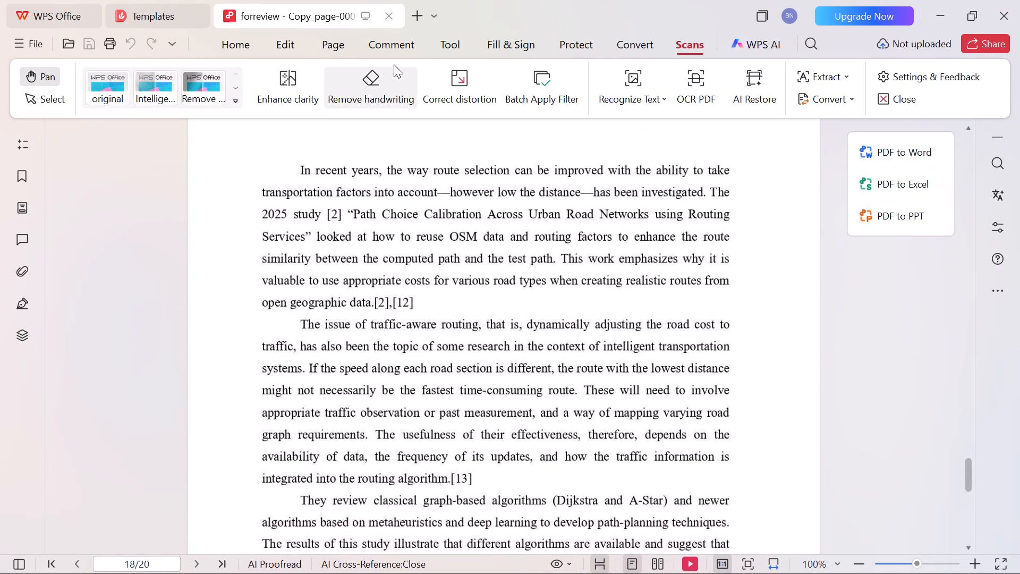
left_click(253, 45)
scroll(339, 257, "up", 4)
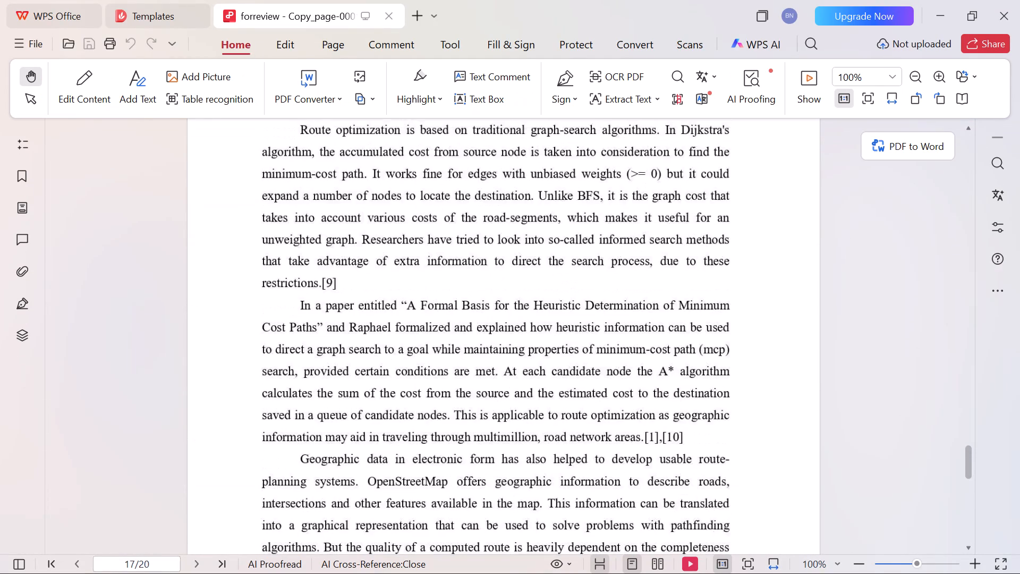
scroll(339, 257, "up", 3)
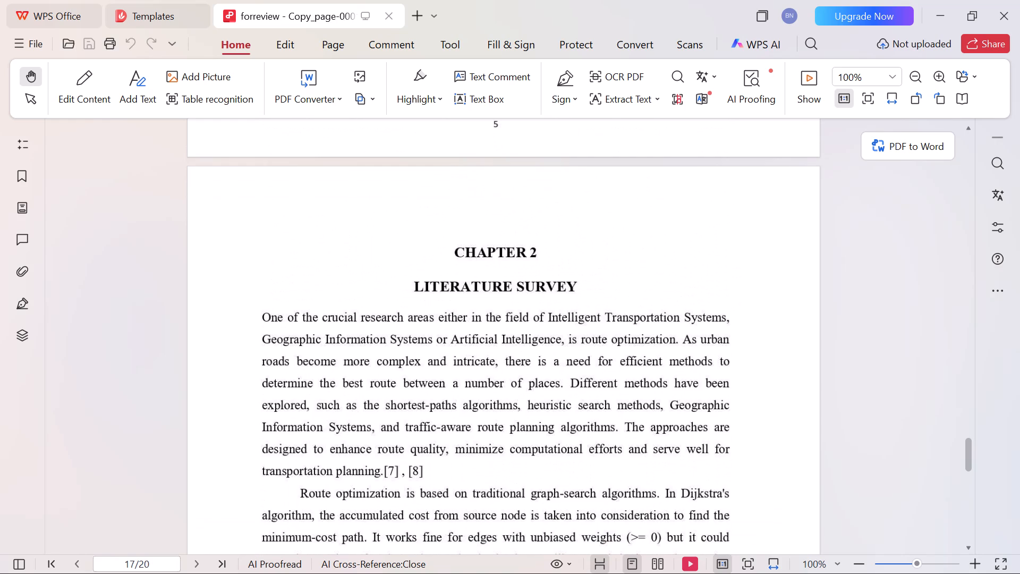
scroll(339, 257, "down", 12)
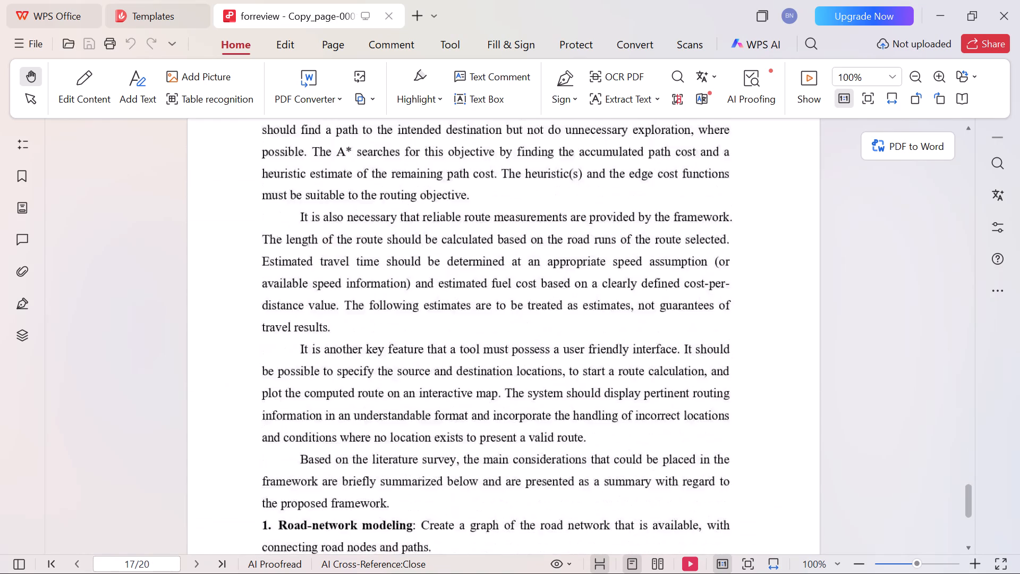
scroll(339, 257, "down", 17)
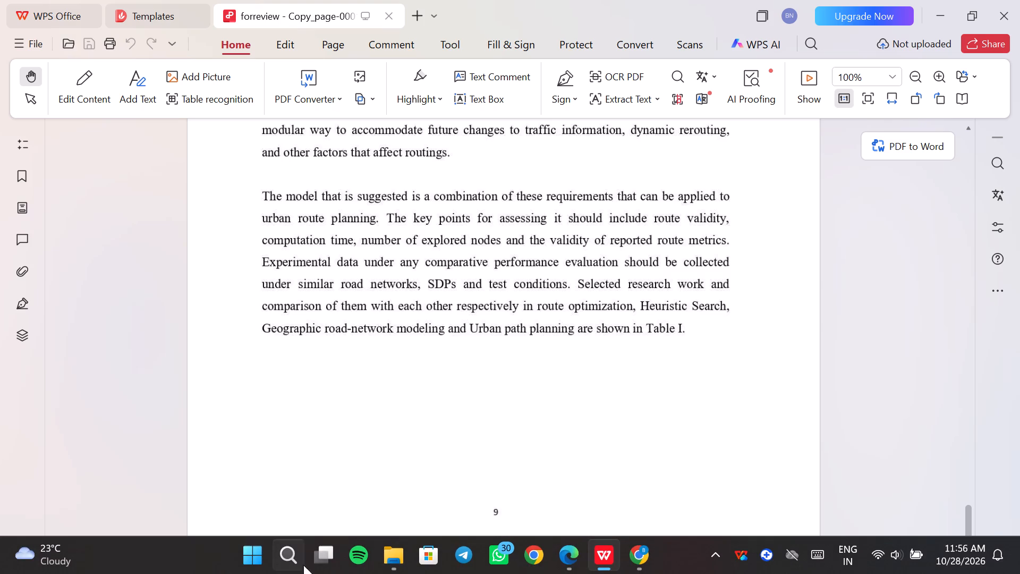
View the image forreview - Copy_page-0020 from the ilovepdf_pages-to-jpg folder and compare it with the final pages of the PDF.
left_click(386, 558)
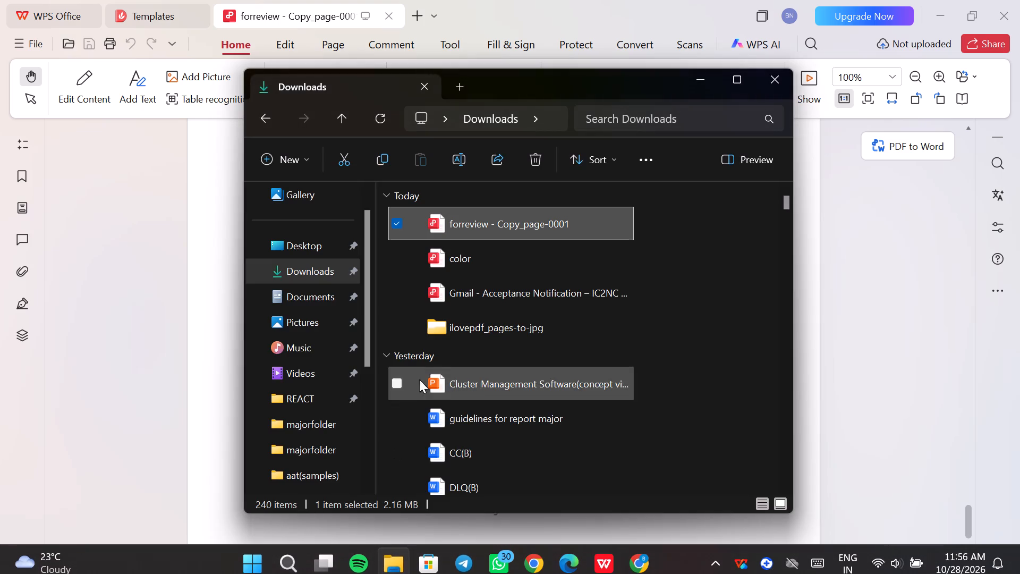
double_click(463, 330)
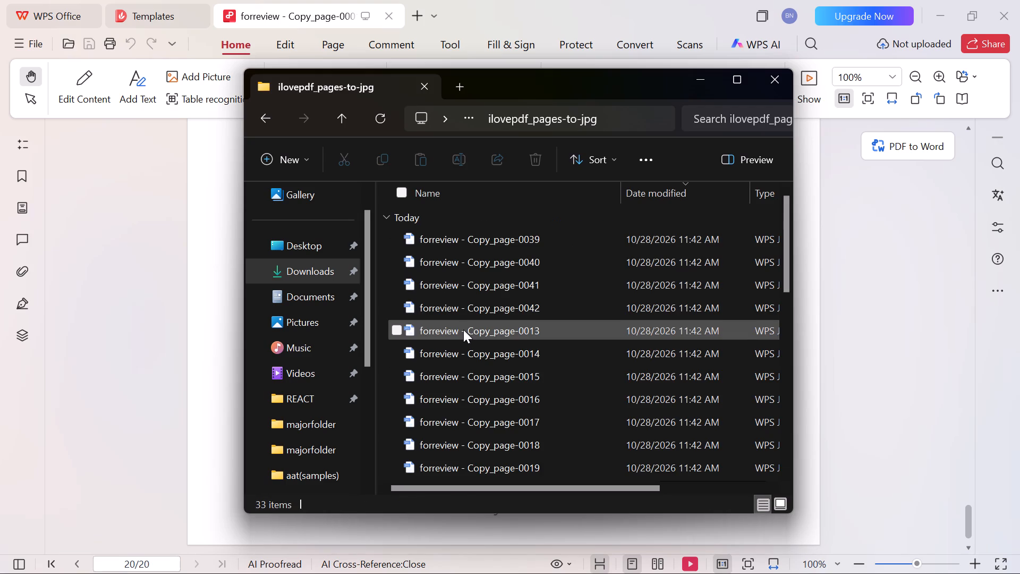
scroll(463, 330, "down", 2)
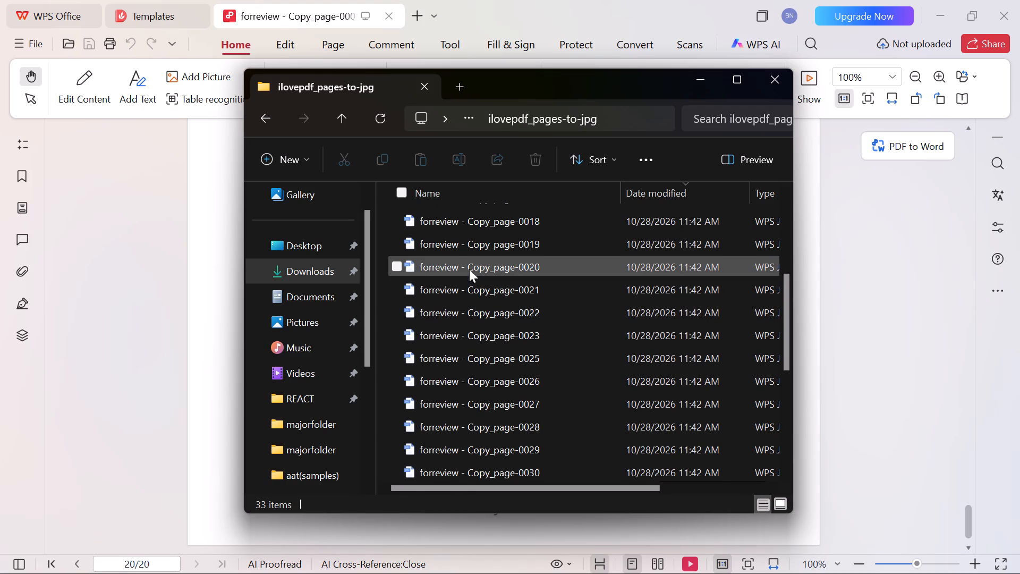
double_click(469, 269)
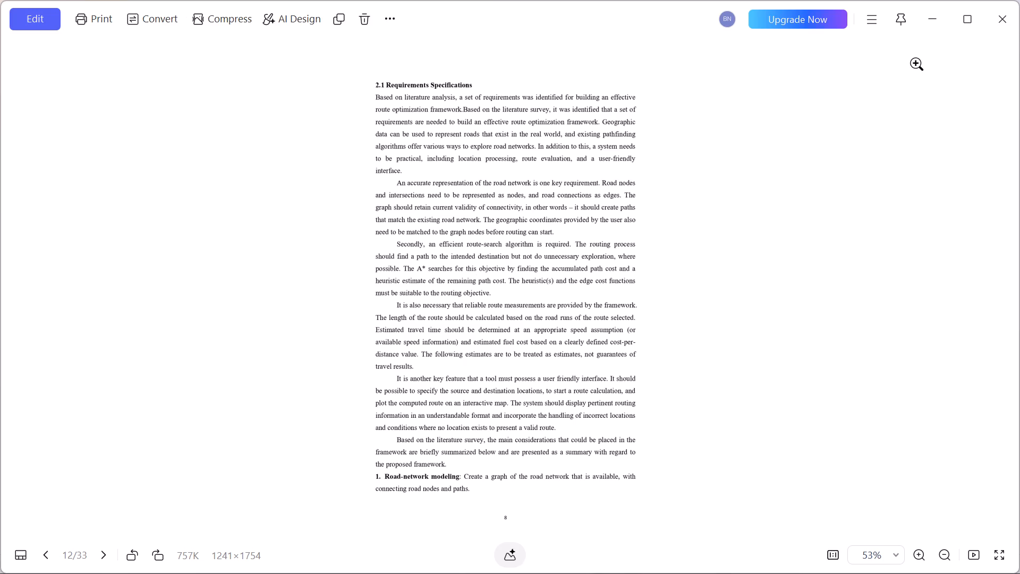
left_click(1000, 26)
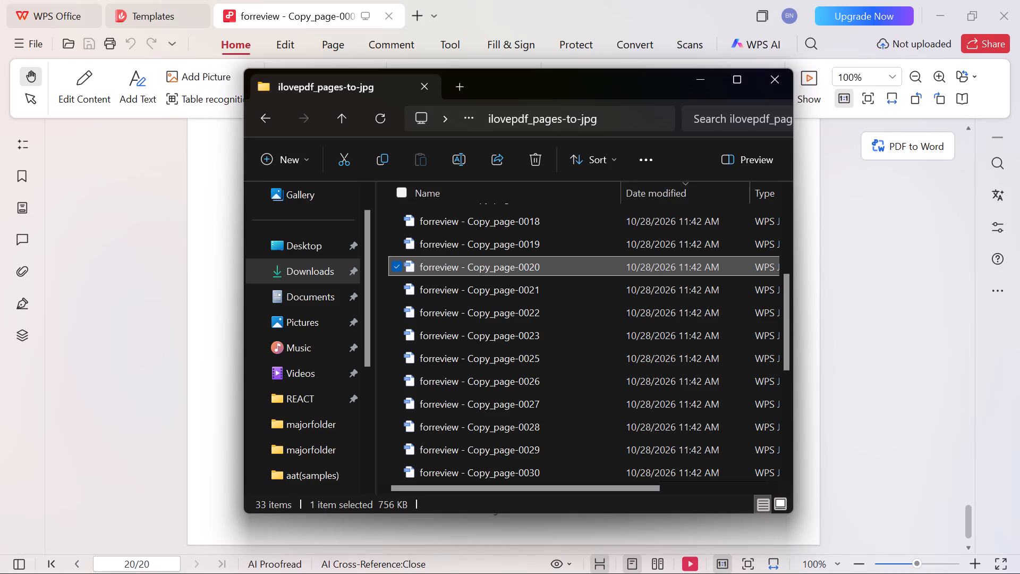
left_click(886, 205)
scroll(531, 261, "up", 3)
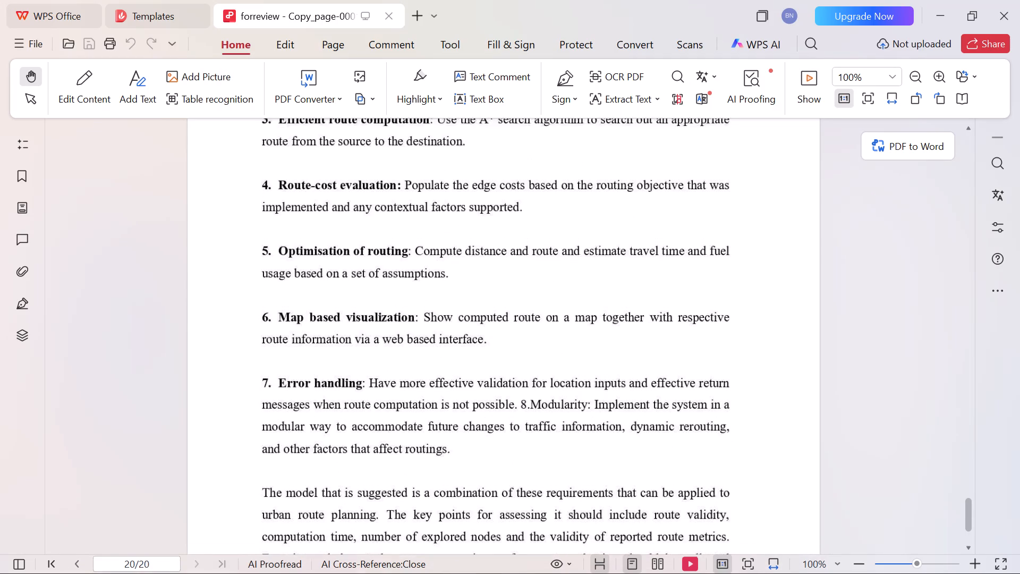
scroll(531, 261, "up", 8)
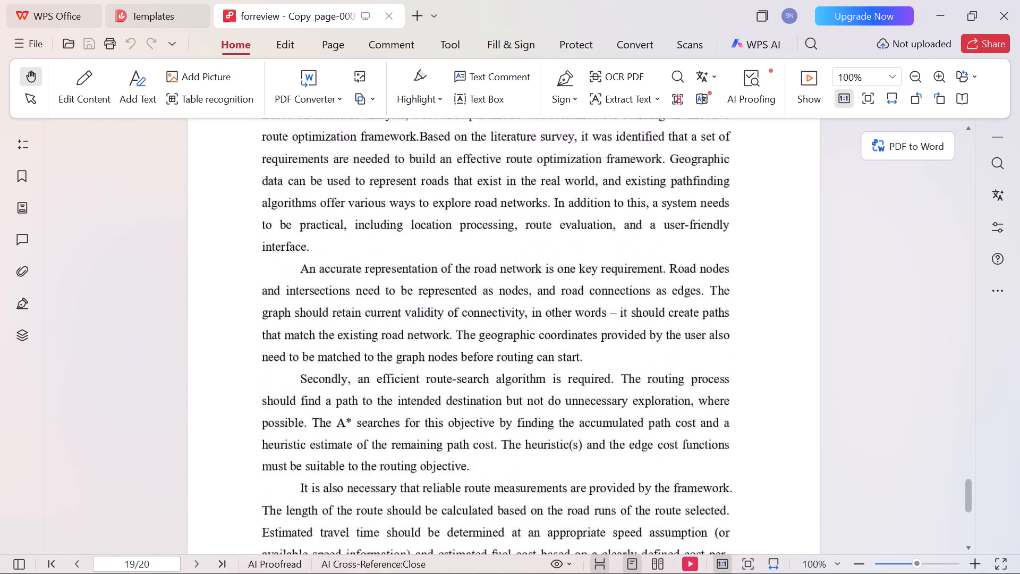
scroll(531, 261, "up", 1)
scroll(531, 261, "down", 2)
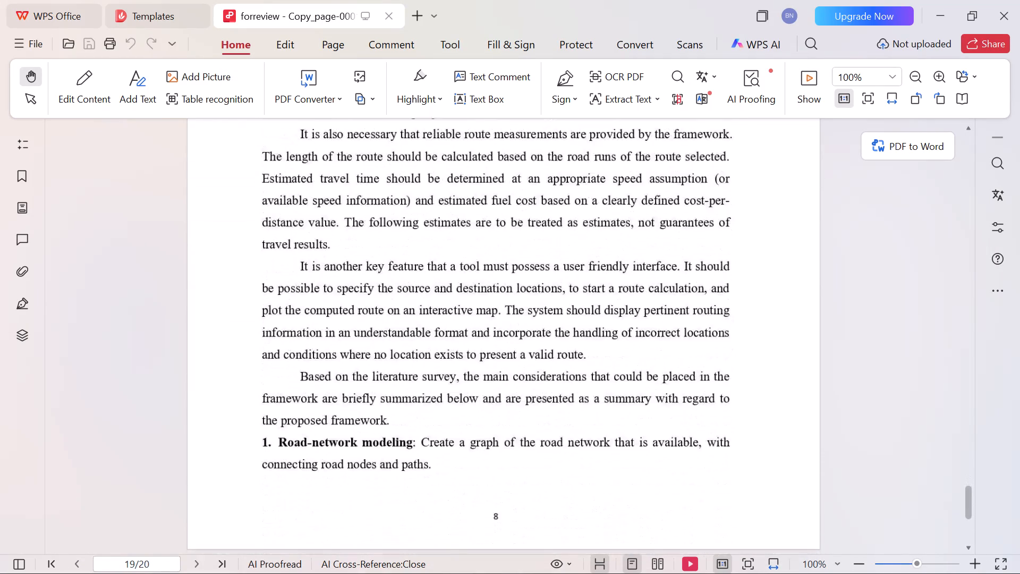
scroll(531, 261, "down", 2)
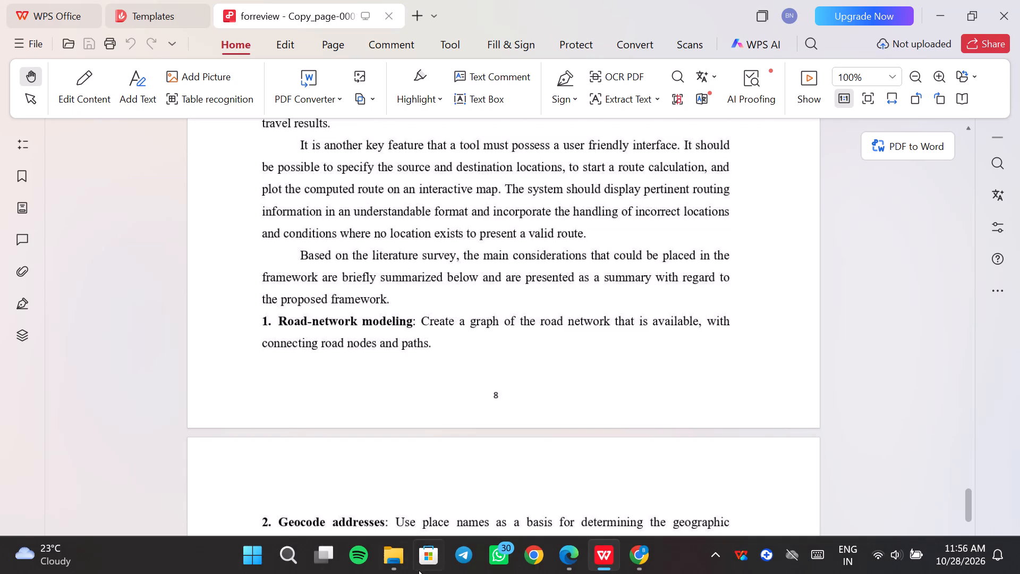
Open the image forreview - Copy_page-0021 from File Explorer and compare it with the last page of the PDF.
left_click(398, 564)
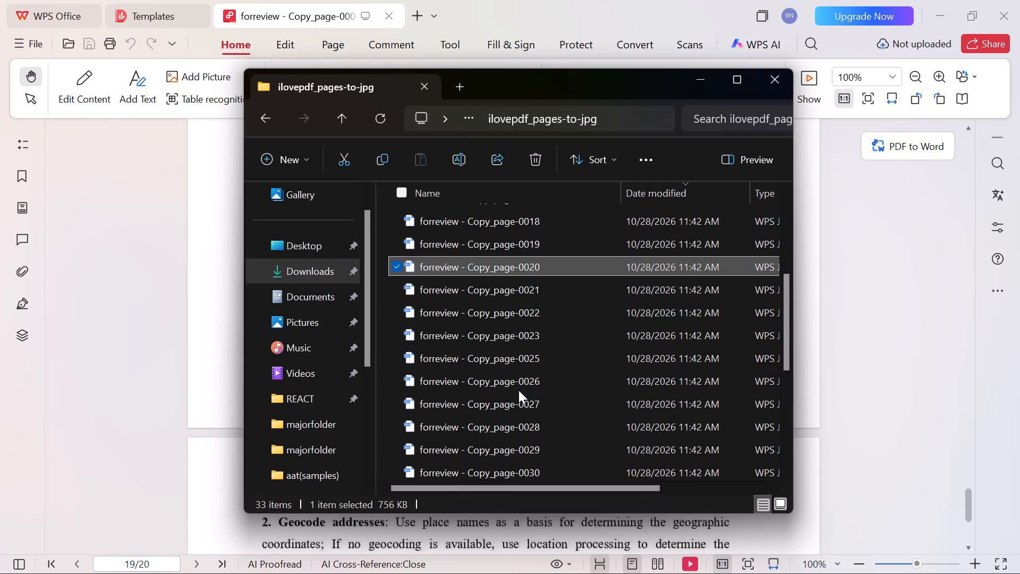
double_click(546, 283)
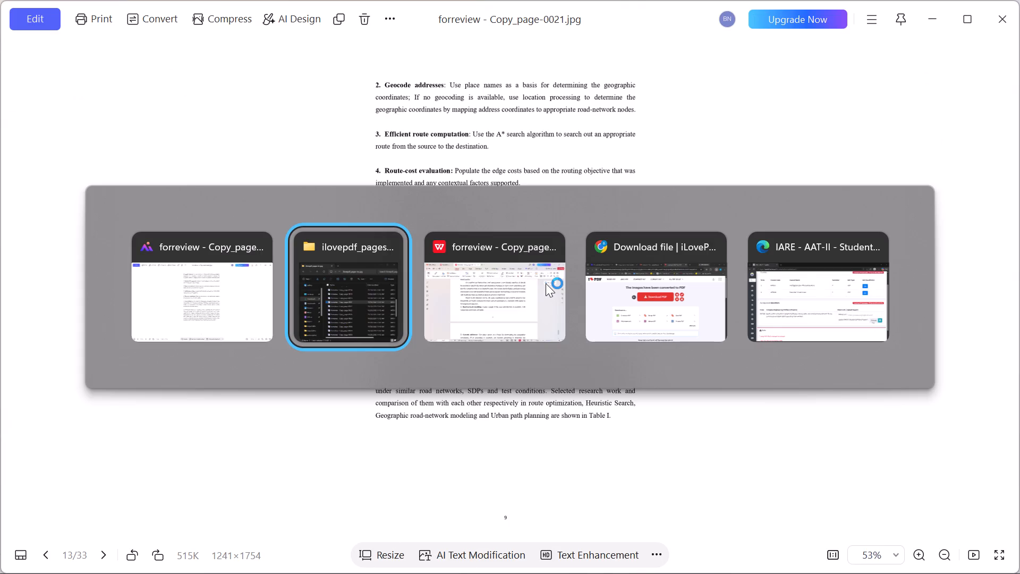
scroll(546, 283, "down", 7)
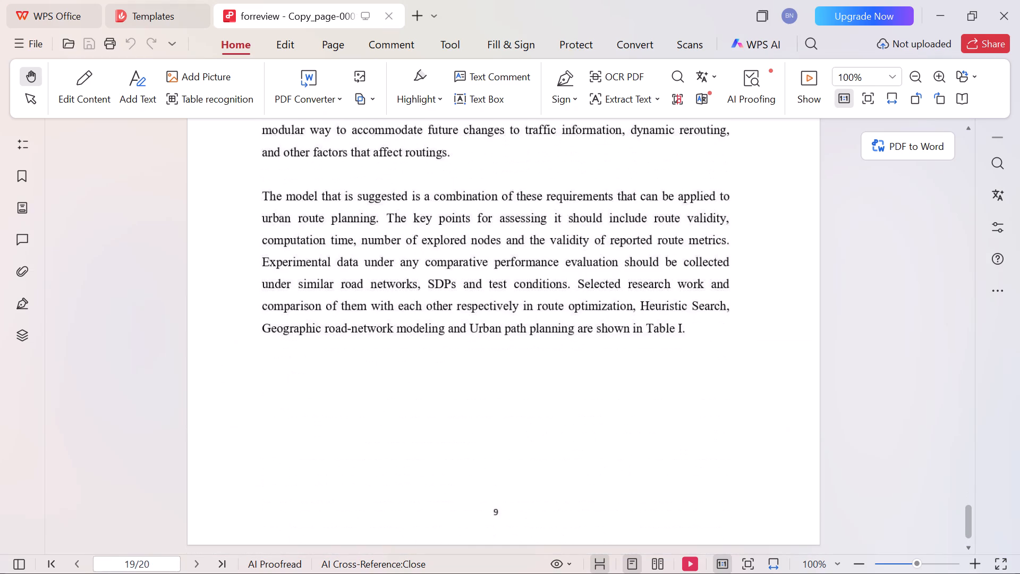
scroll(546, 283, "up", 1)
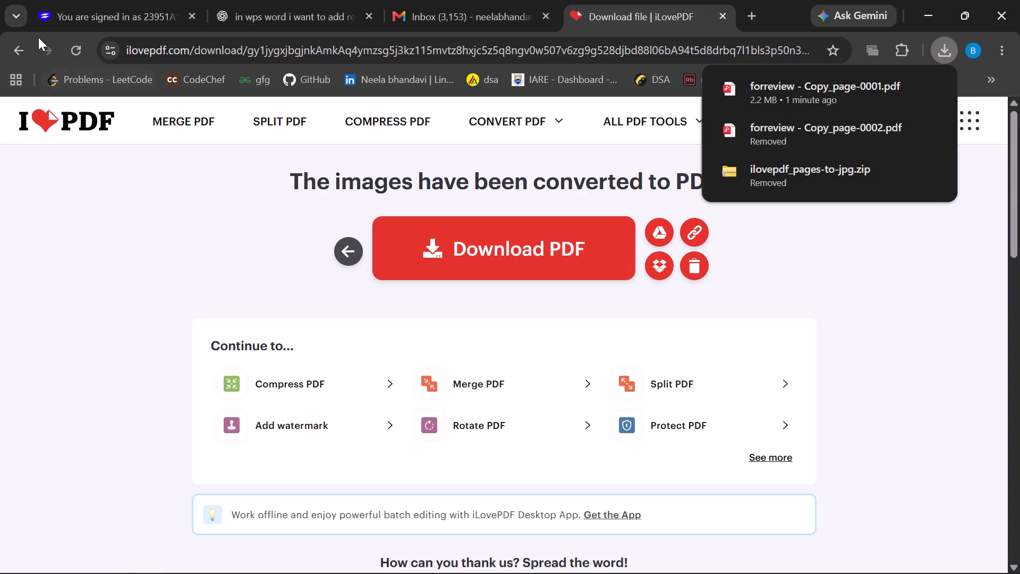
Return to the JPG to PDF converter and load the images forreview - Copy_page-0022, 0023, 0025 to 0030 and 0034.
left_click(28, 44)
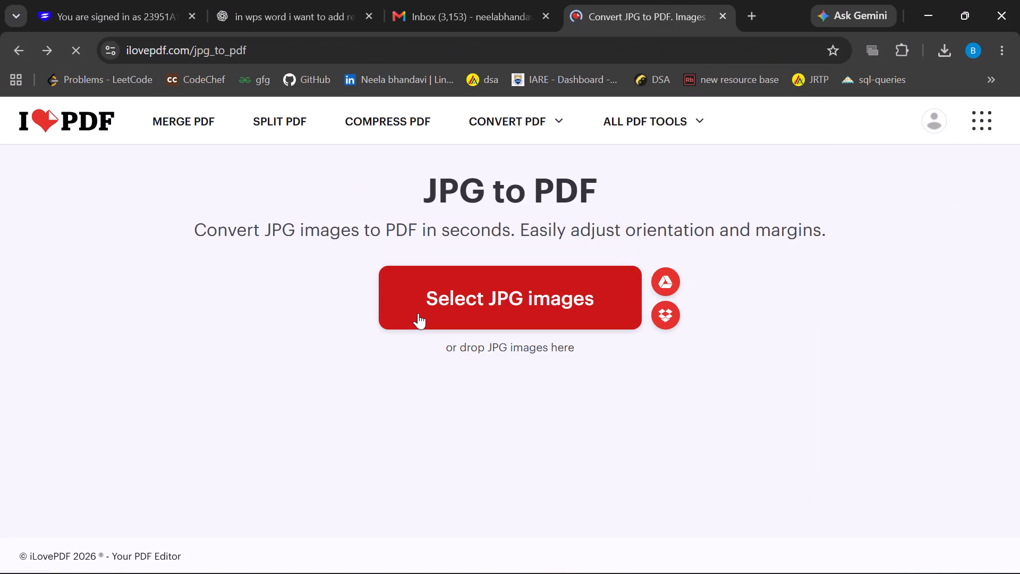
left_click(418, 313)
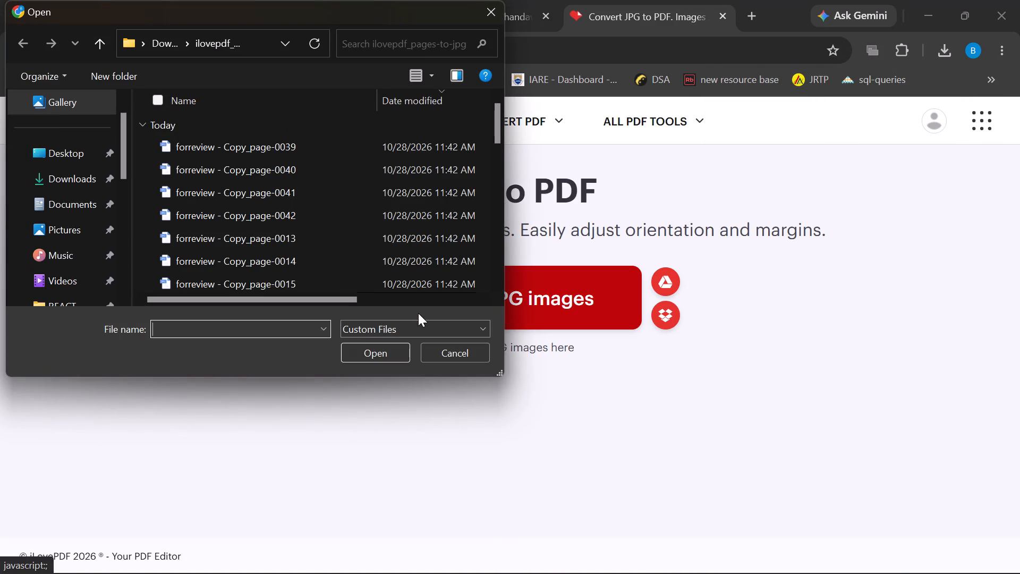
scroll(369, 204, "down", 2)
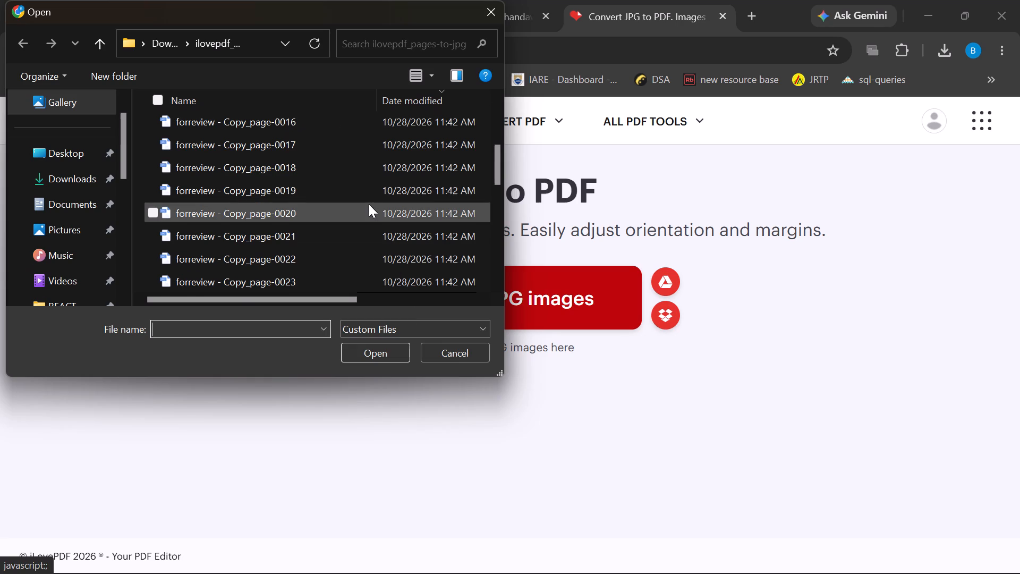
left_click(316, 262)
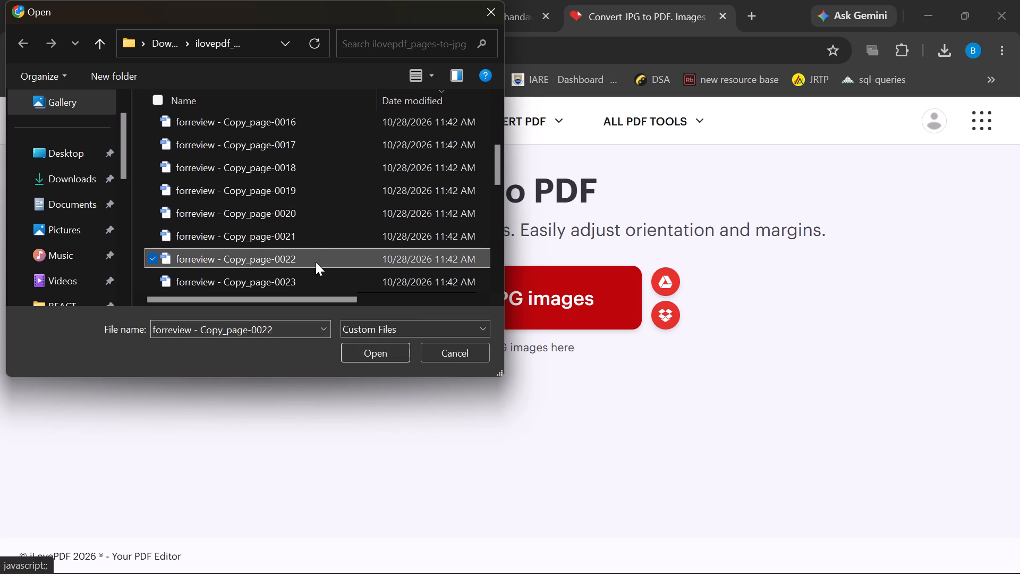
key("shift+Down")
key("shift+Down")
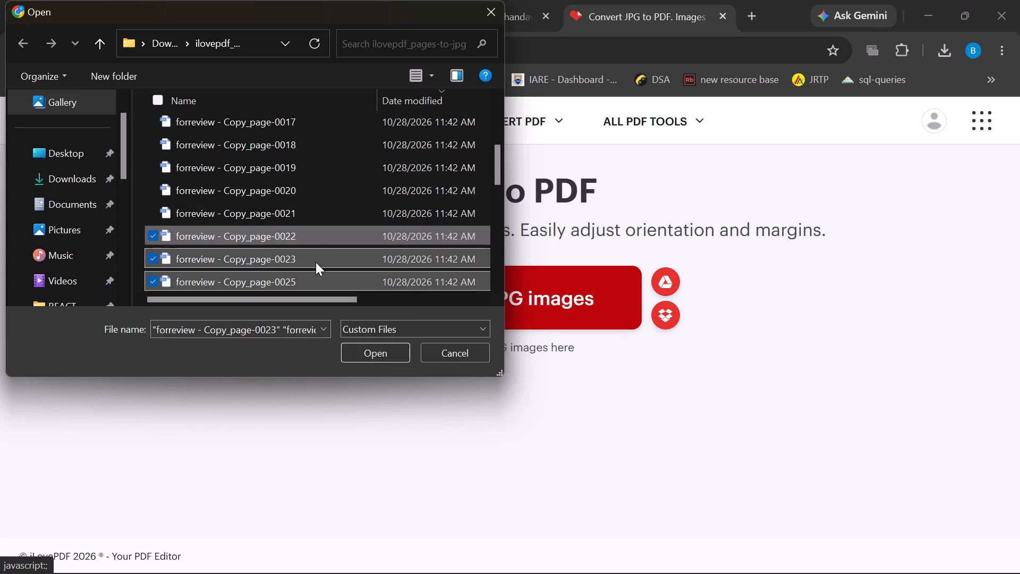
key("shift+Down")
key("shift+Down")
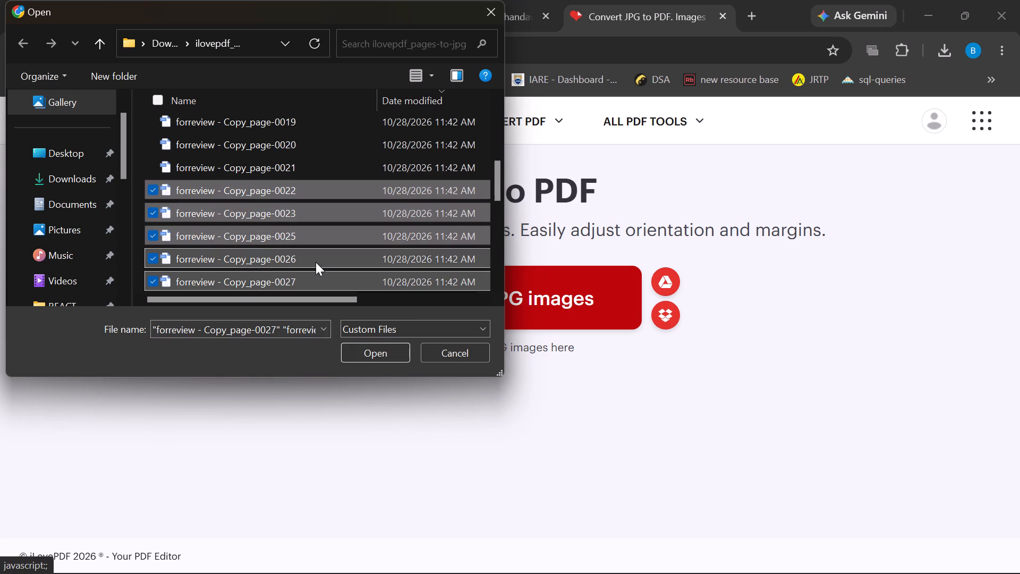
key("shift+Down")
key("shift+Down")
key("shift+Down")
key("shift+Down")
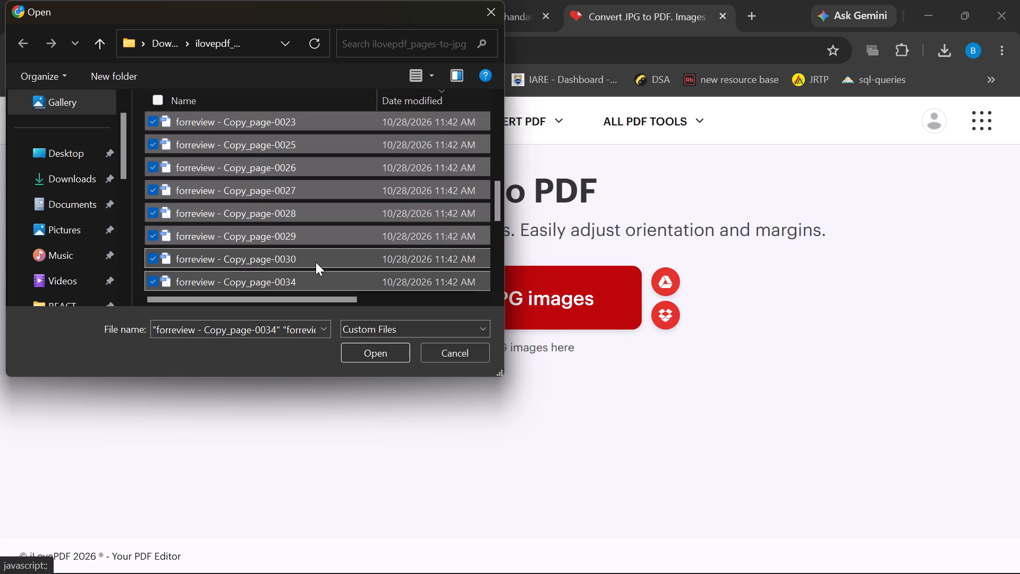
key("shift+Down")
key("shift+Up")
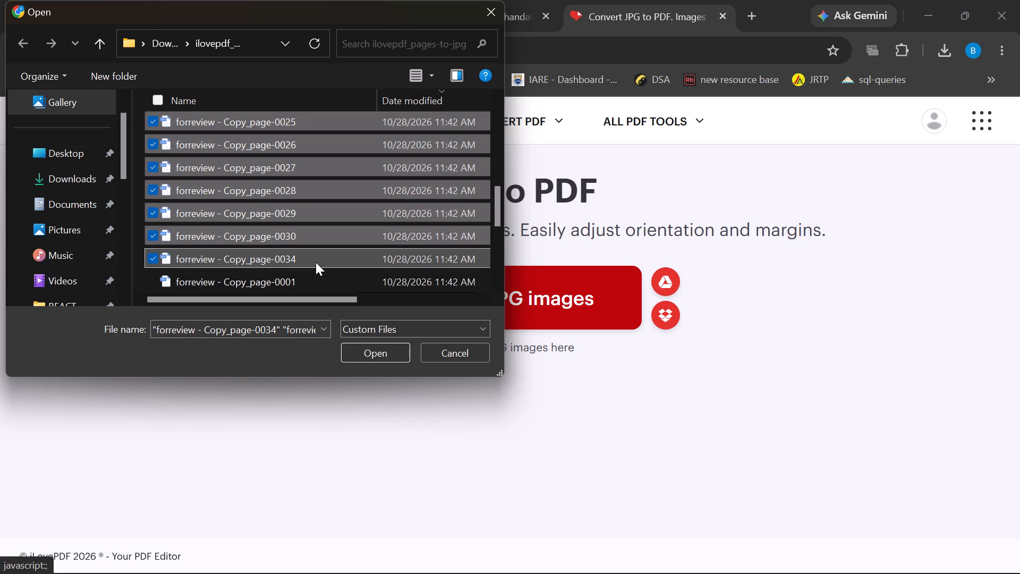
left_click(379, 344)
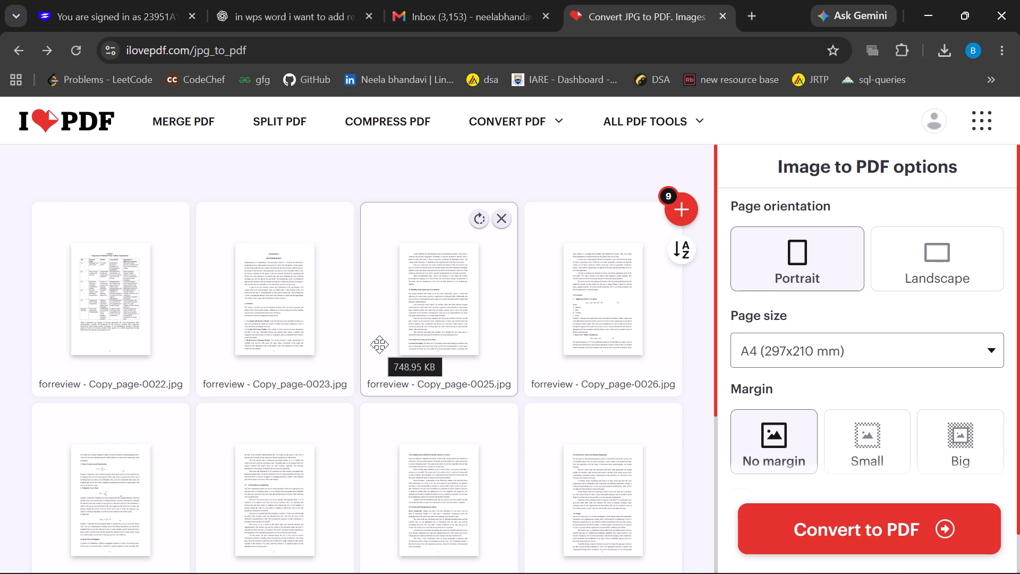
Add the images forreview - Copy_page-0039 and forreview - Copy_page-0040 to the conversion batch.
left_click(693, 207)
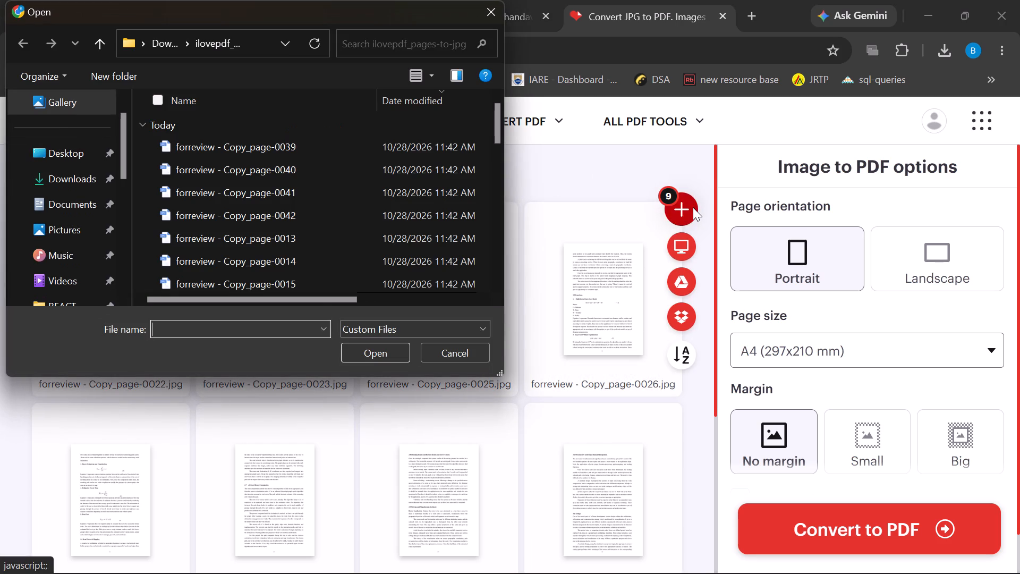
scroll(330, 179, "down", 3)
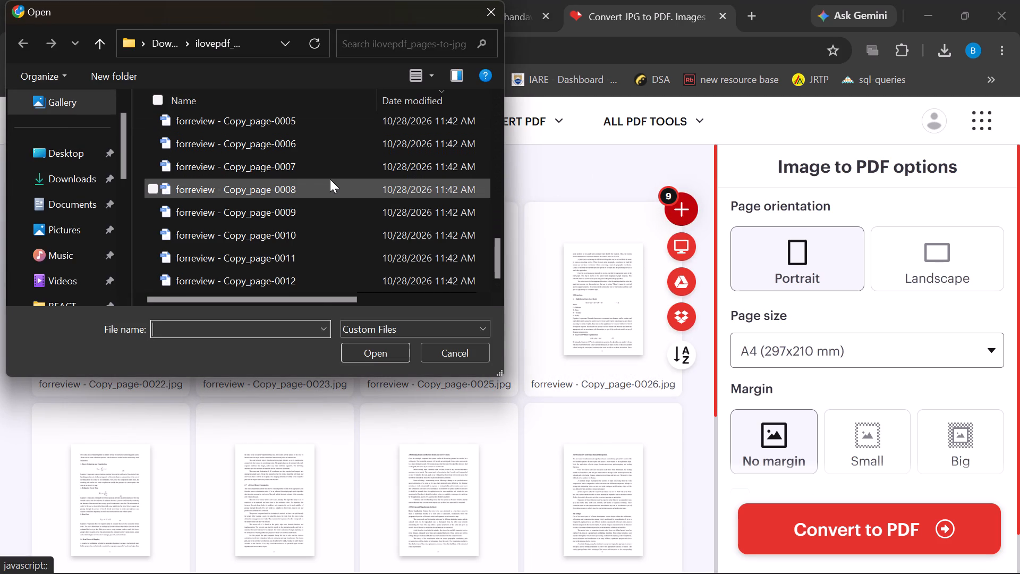
scroll(330, 179, "down", 2)
scroll(330, 179, "up", 6)
left_click(330, 139)
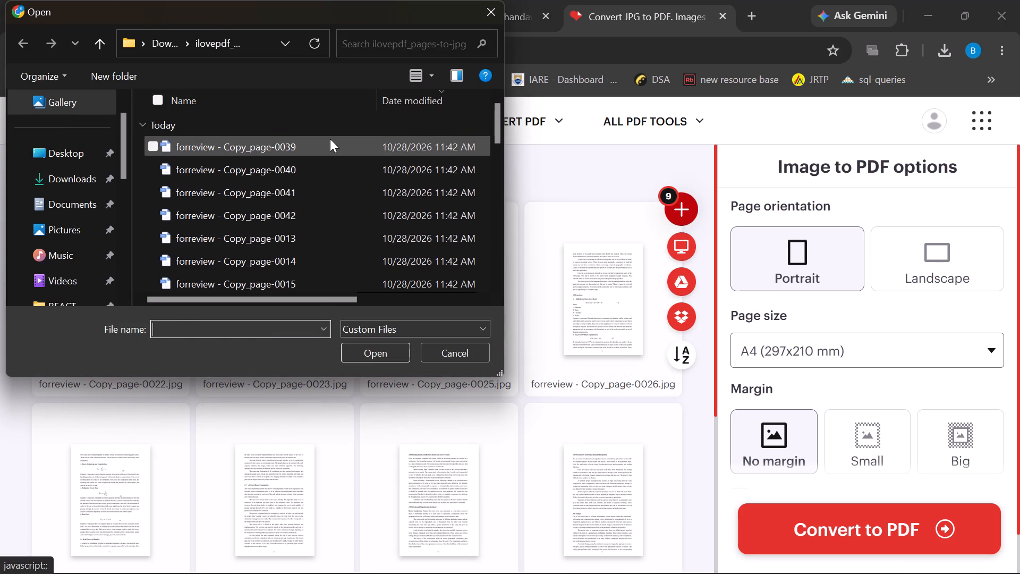
key("shift+Down")
key("Return")
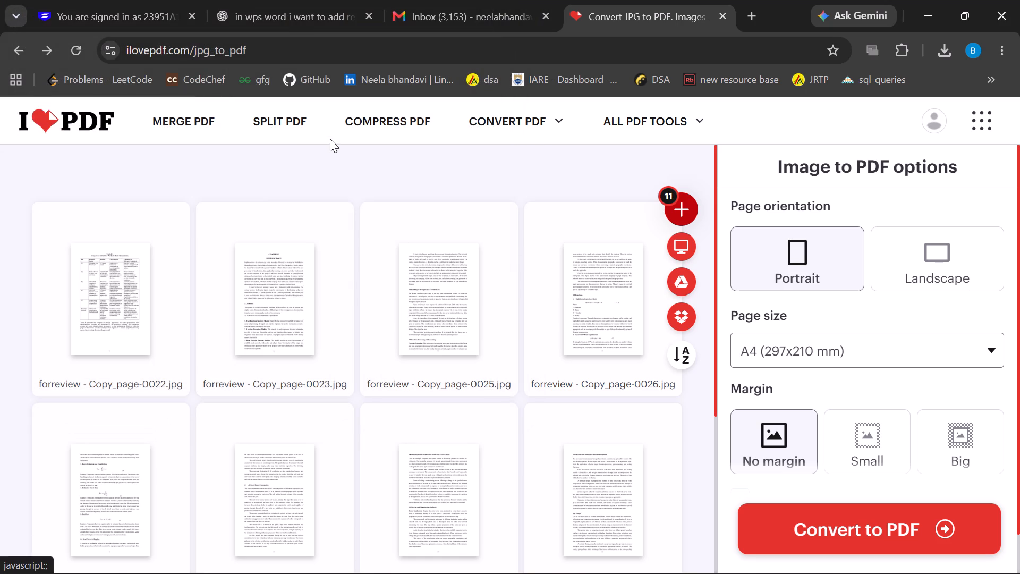
Look over the added page images and start converting the batch to PDF.
scroll(550, 306, "down", 4)
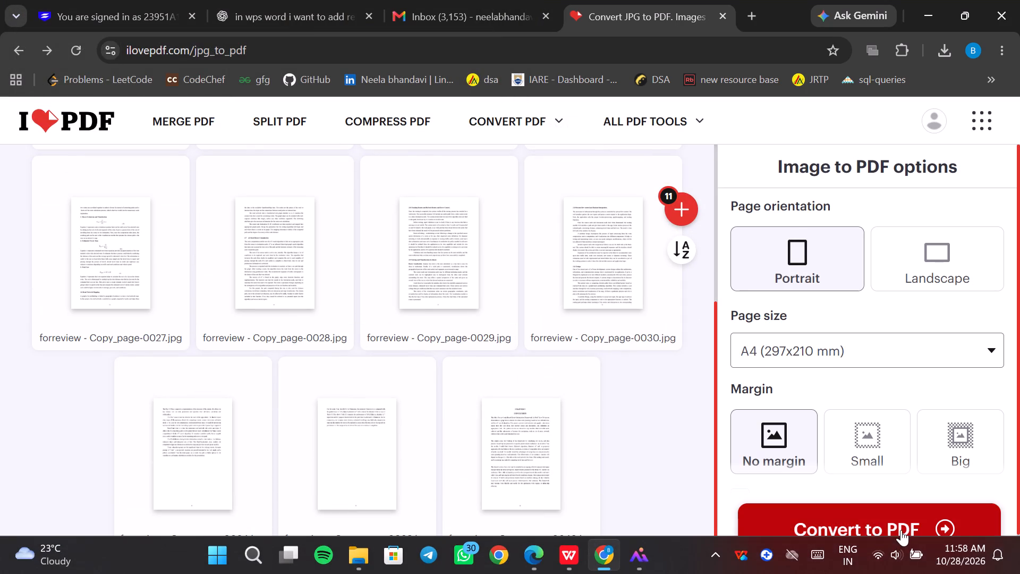
left_click(829, 511)
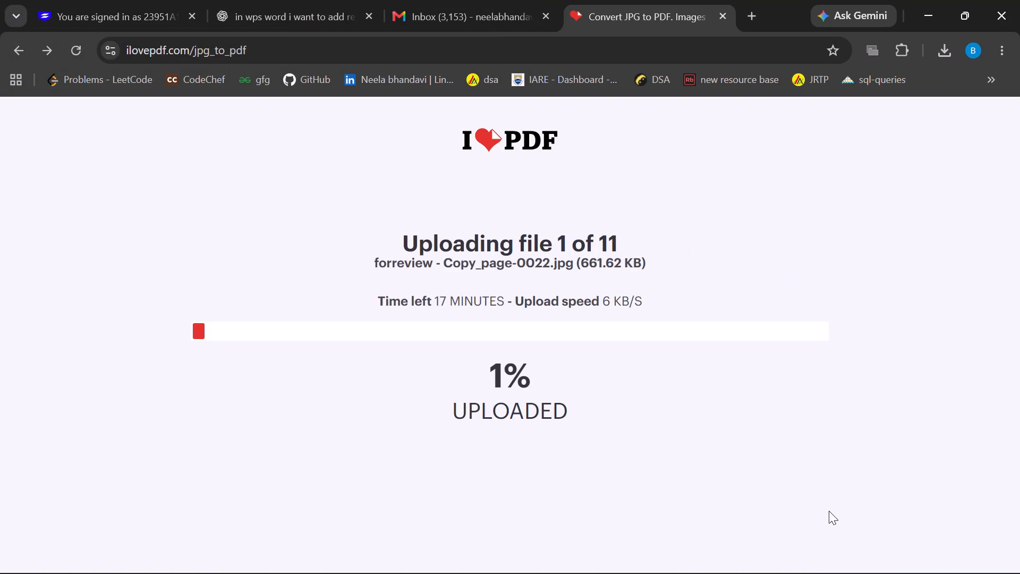
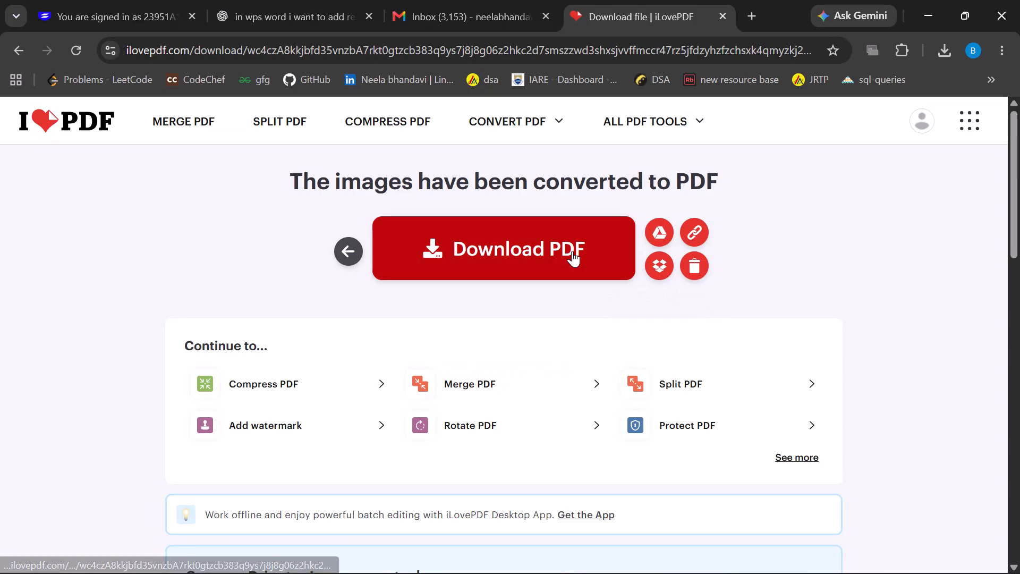
Download the PDF converted from the current batch of page images.
left_click(572, 251)
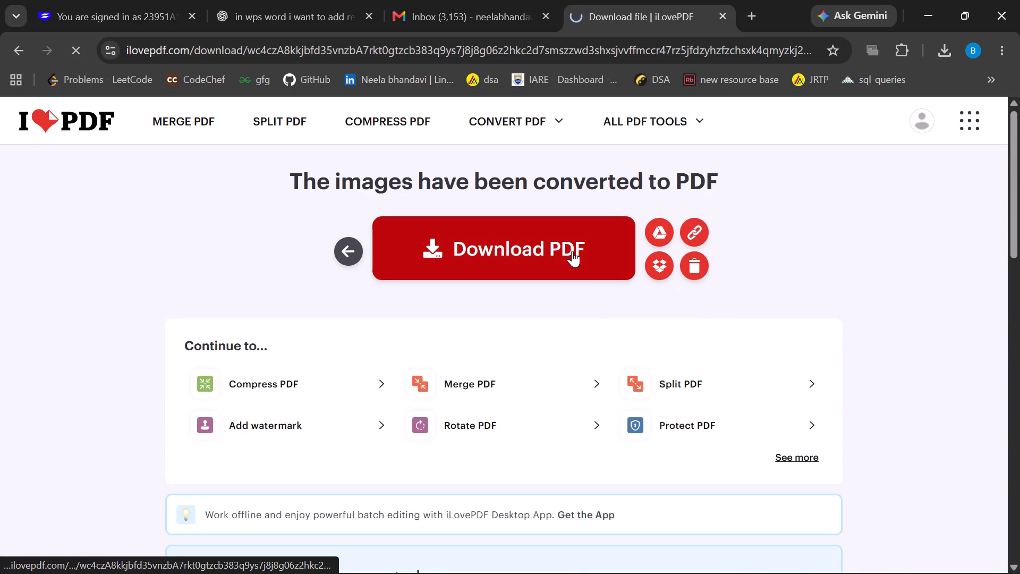
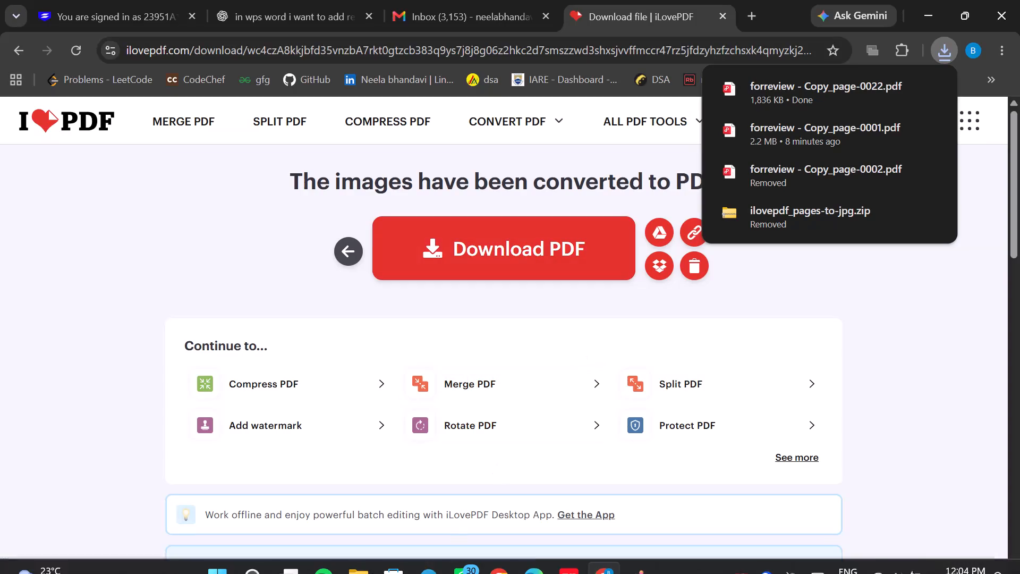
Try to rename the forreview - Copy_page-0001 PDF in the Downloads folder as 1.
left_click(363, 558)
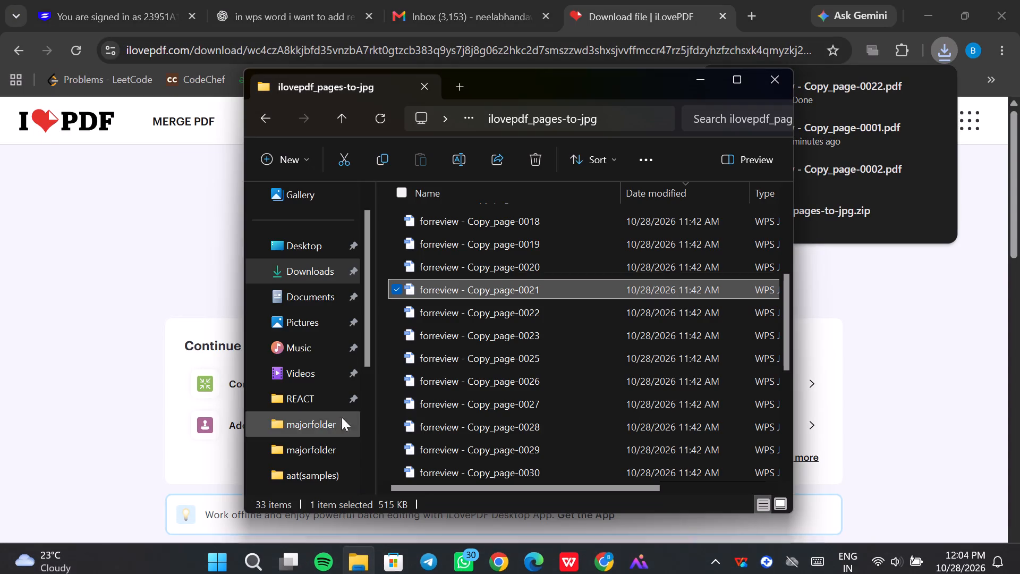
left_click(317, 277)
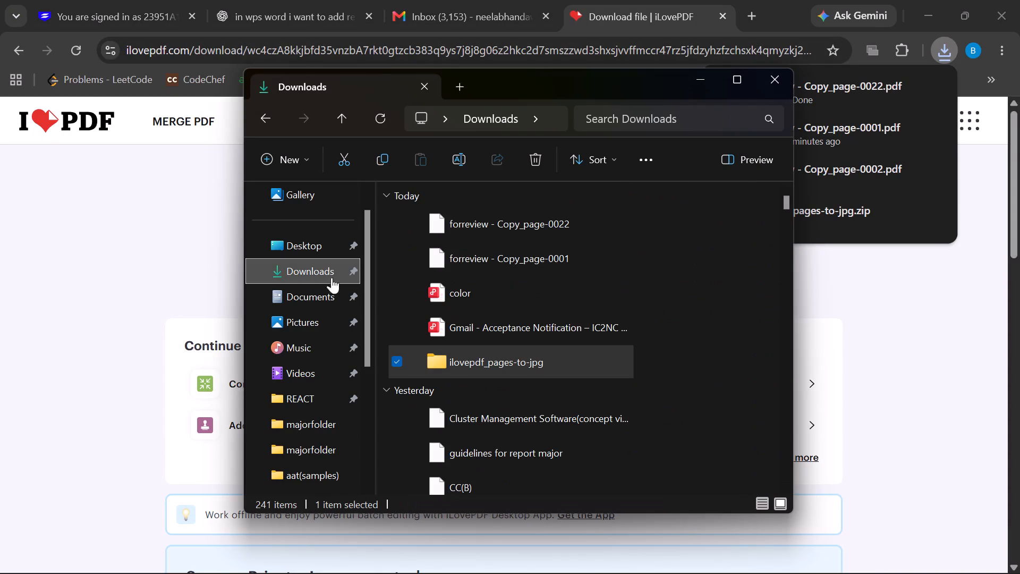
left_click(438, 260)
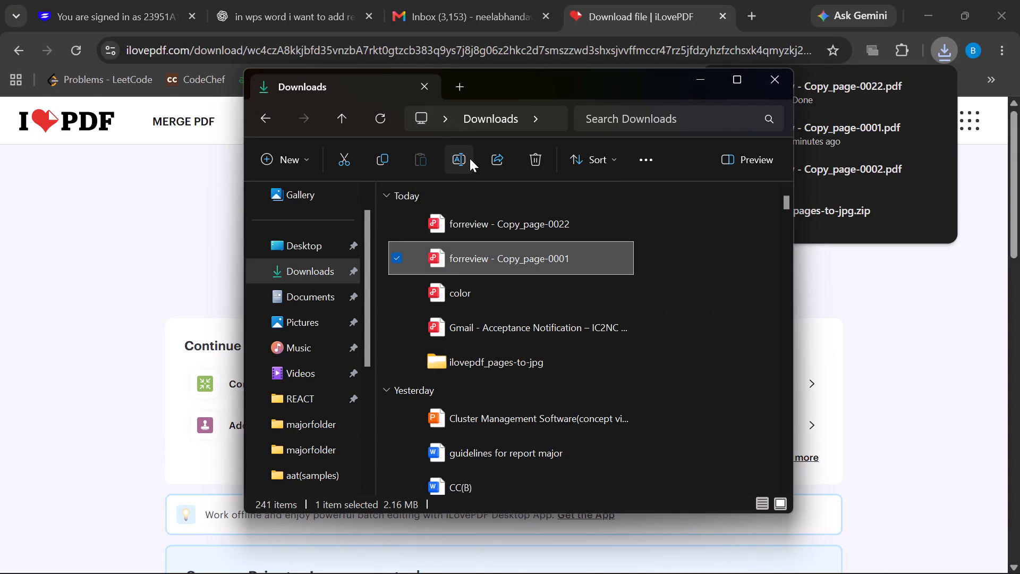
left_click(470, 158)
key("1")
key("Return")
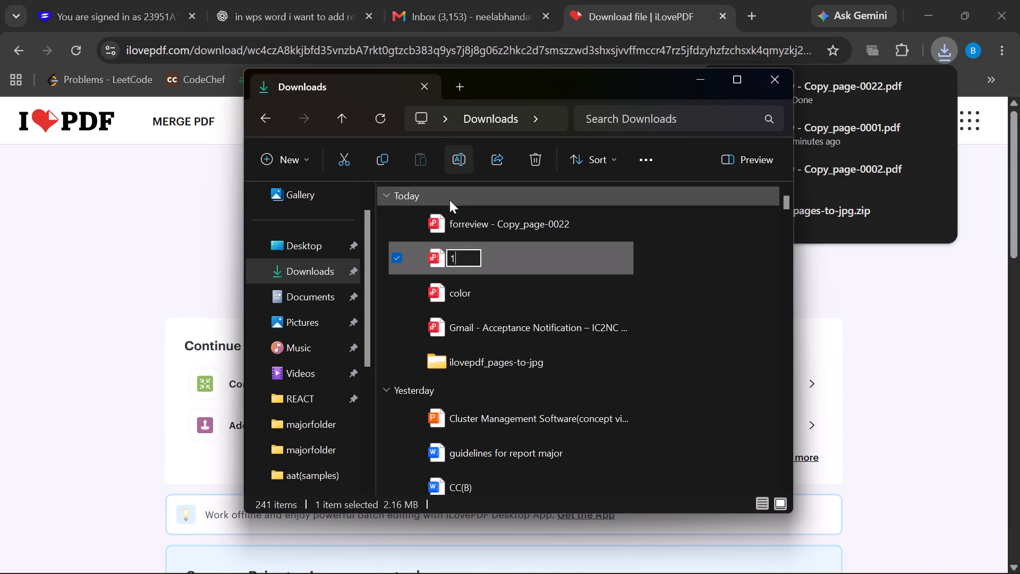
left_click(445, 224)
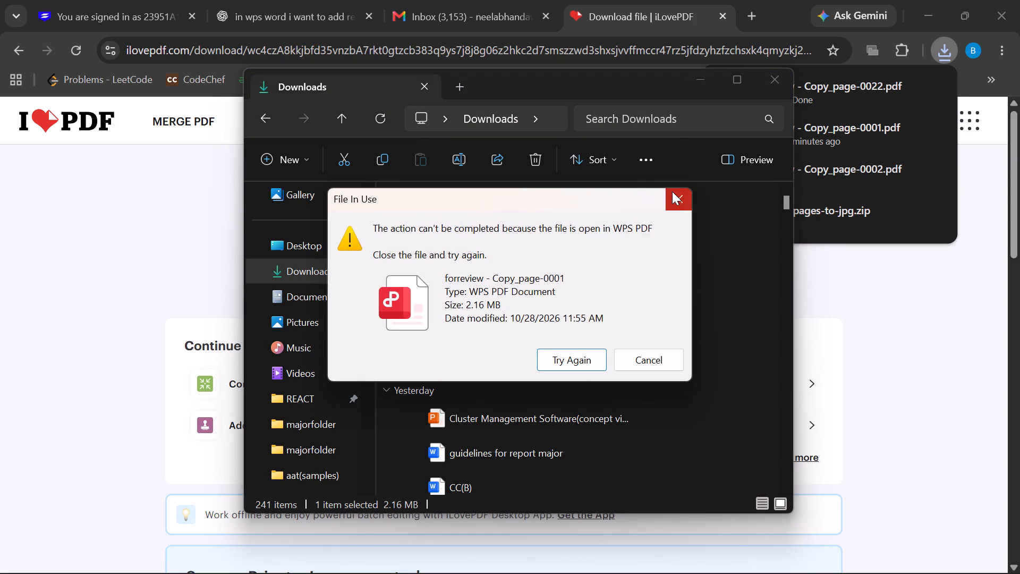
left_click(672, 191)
Close the two open windows showing the forreview - Copy report files, then return to the Downloads folder.
key("alt+Tab")
key("alt+Tab")
key("alt+Tab")
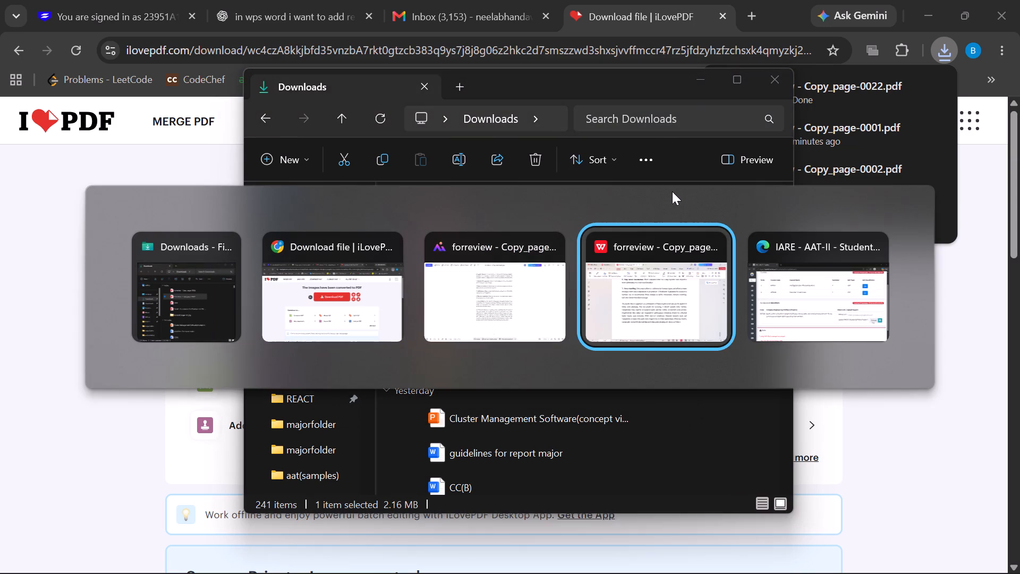
key("alt+Delete")
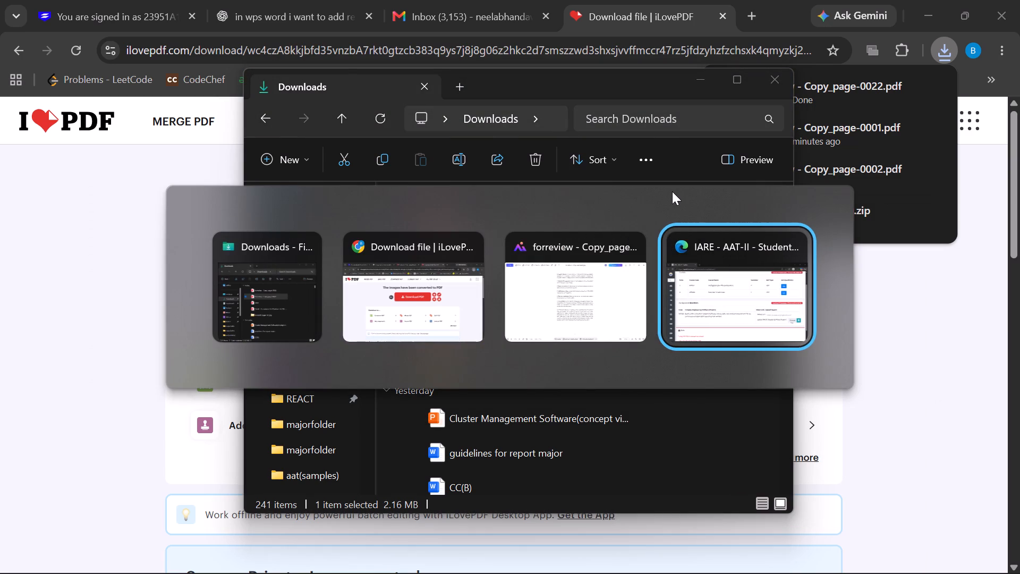
key("alt+Tab")
key("alt+Tab")
key("alt+Tab")
key("alt+Delete")
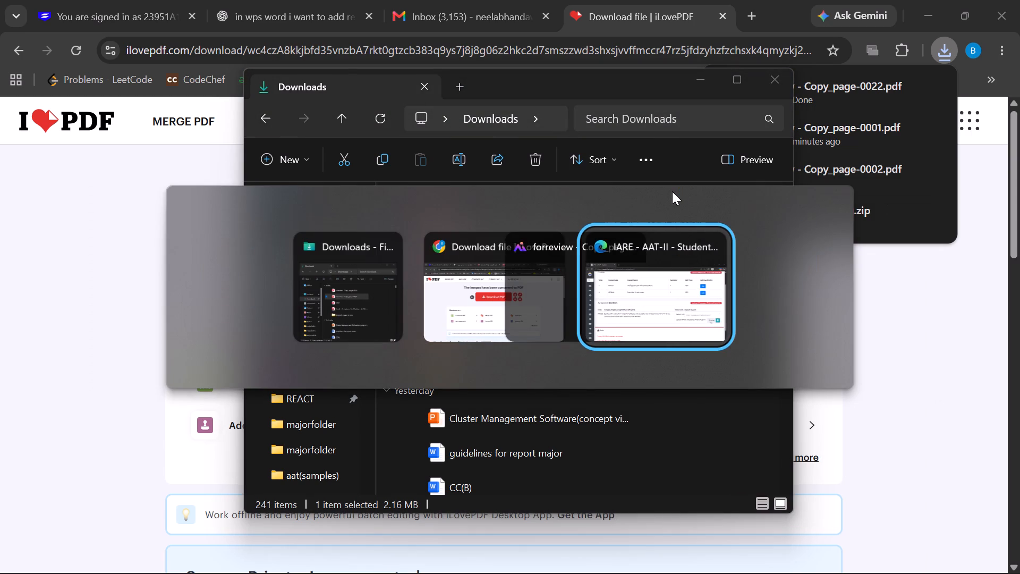
key("alt+Tab")
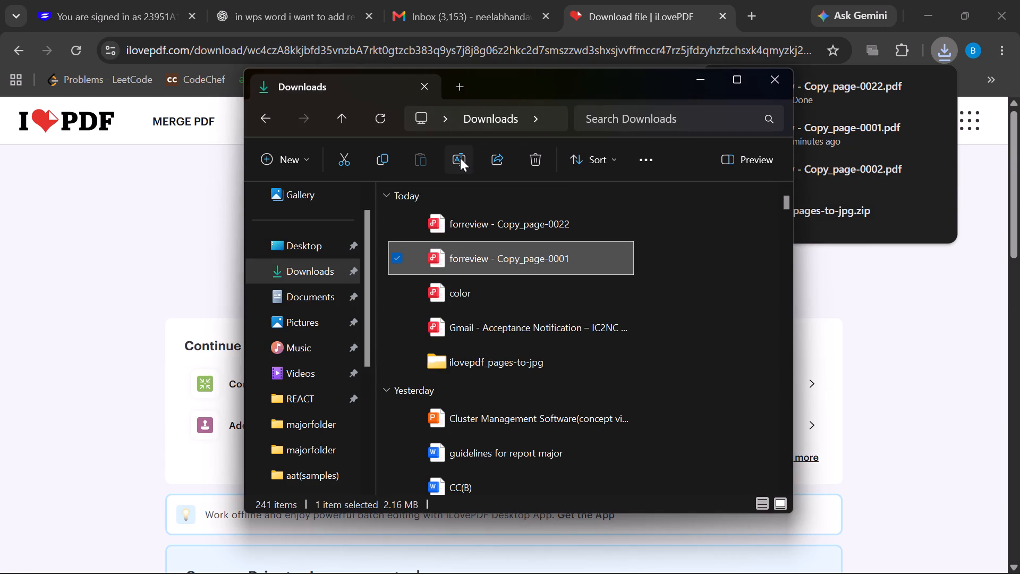
Rename the forreview - Copy_page-0001 PDF in Downloads as 1.
left_click(460, 158)
key("1")
key("Return")
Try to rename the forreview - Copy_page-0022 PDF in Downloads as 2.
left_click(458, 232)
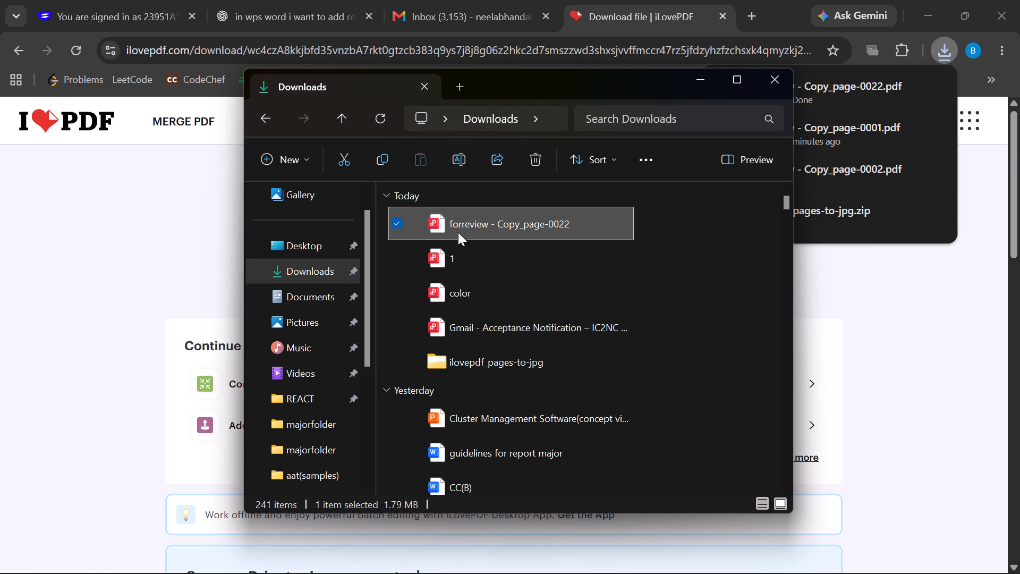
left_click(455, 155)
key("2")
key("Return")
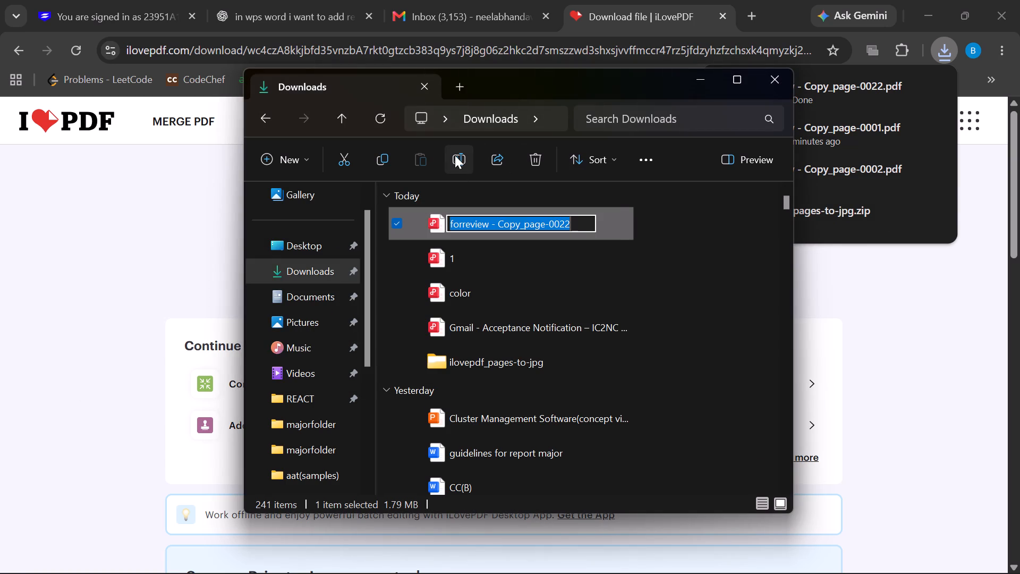
Switch to iLovePDF in Chrome and open the Merge PDF tool.
left_click(179, 263)
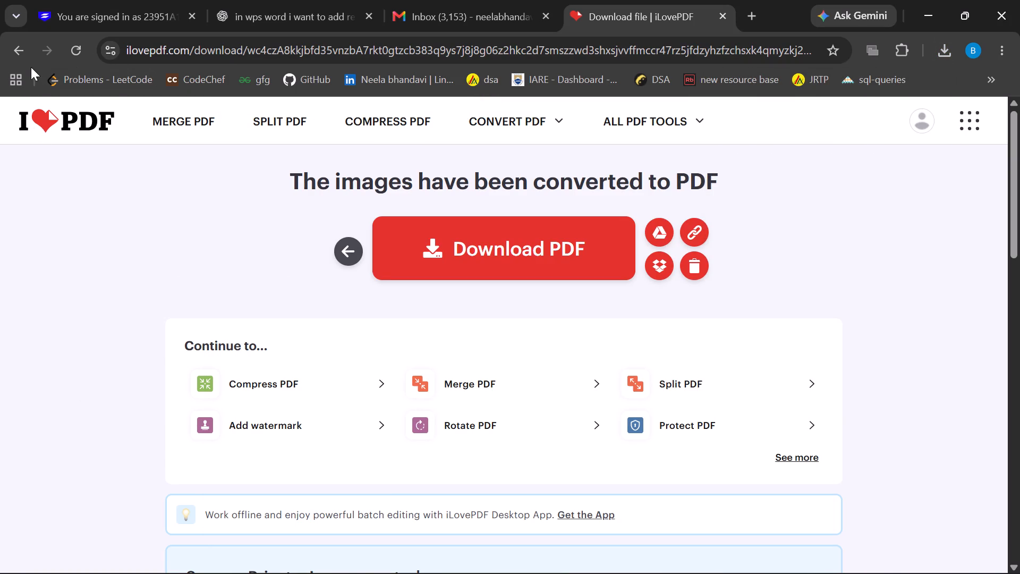
left_click(38, 120)
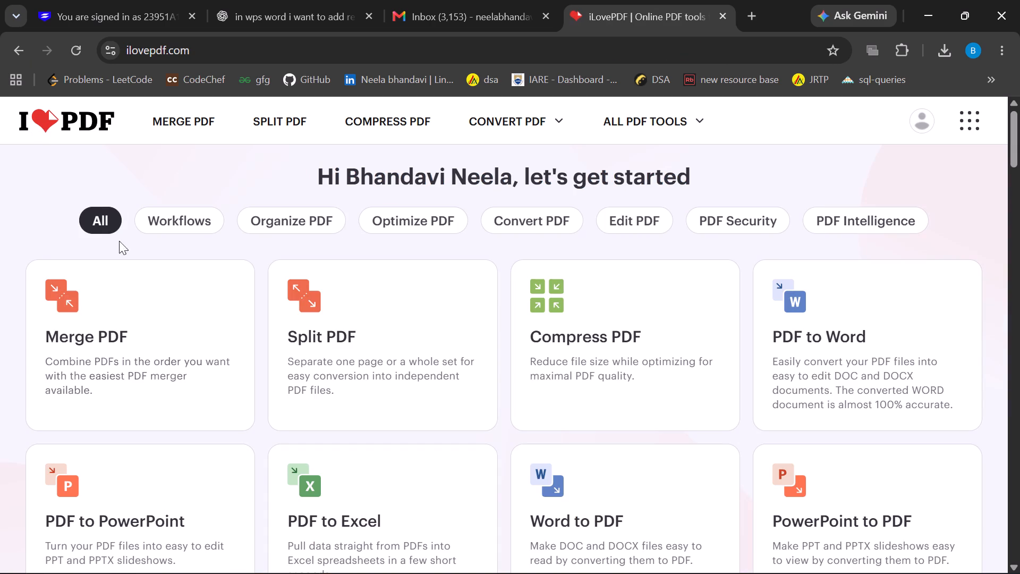
left_click(126, 364)
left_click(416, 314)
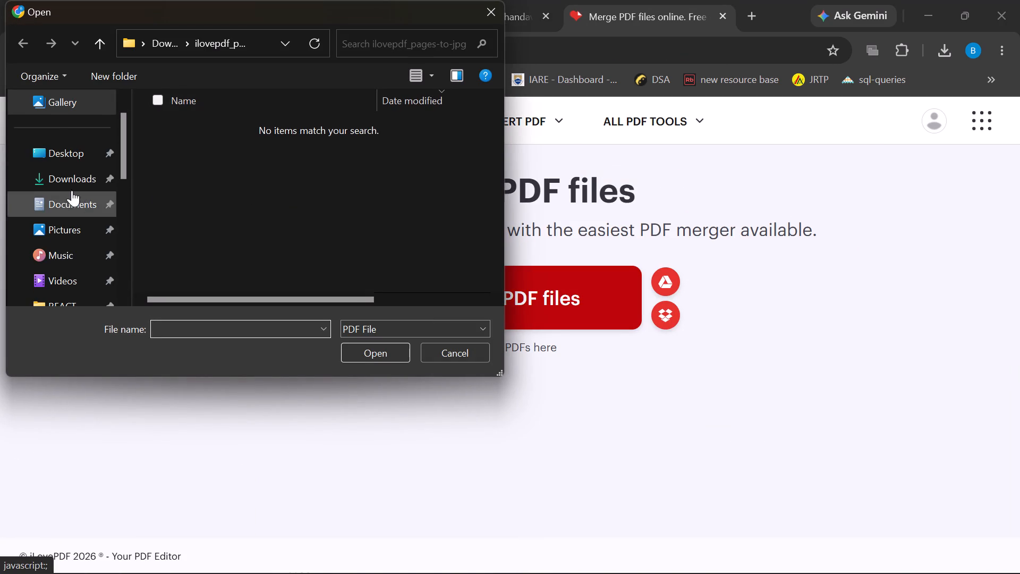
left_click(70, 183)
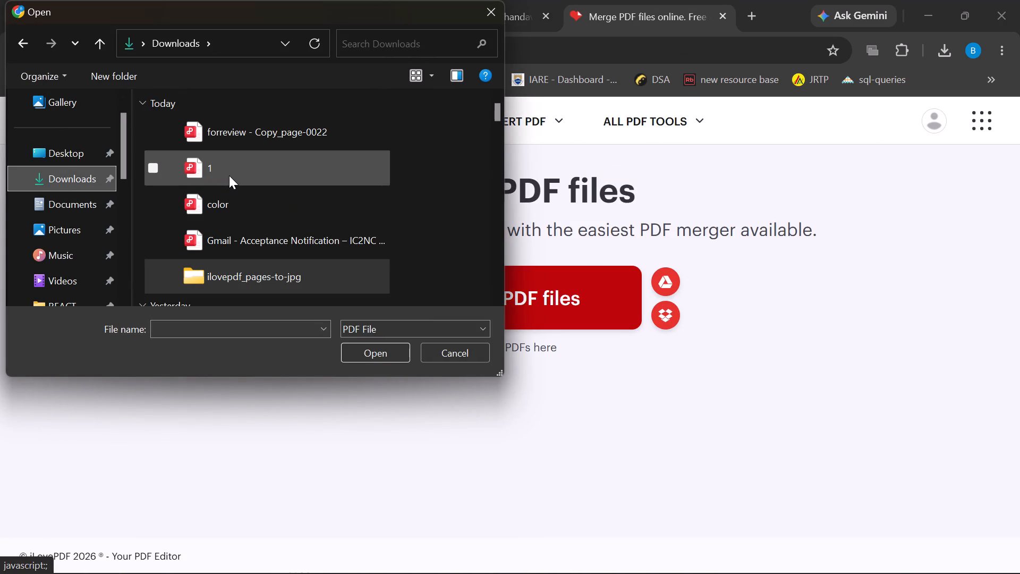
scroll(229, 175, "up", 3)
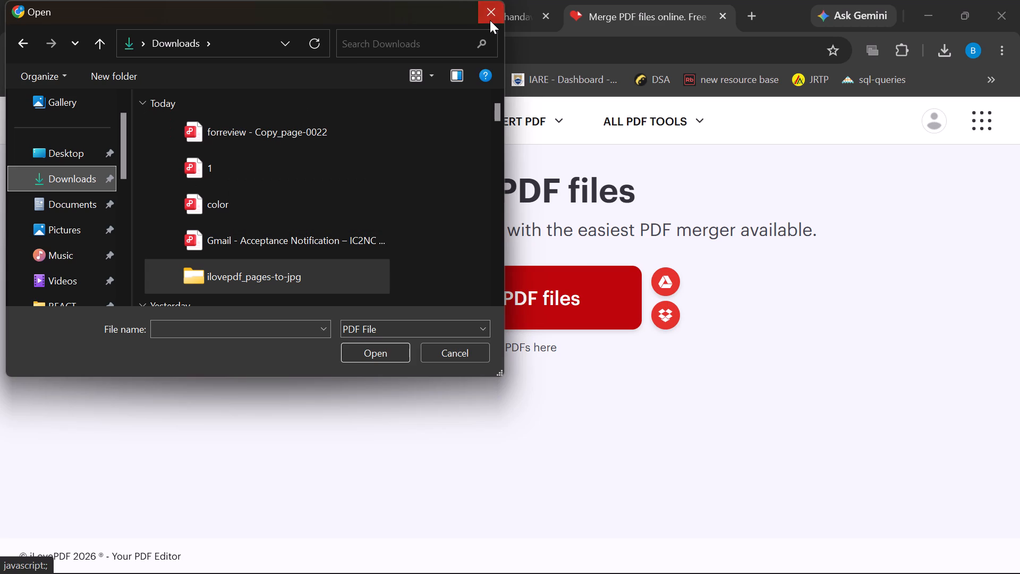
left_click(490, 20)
Switch to the Downloads folder in File Explorer and rename the forreview - Copy_page-0022 PDF as 2.
key("alt+Tab")
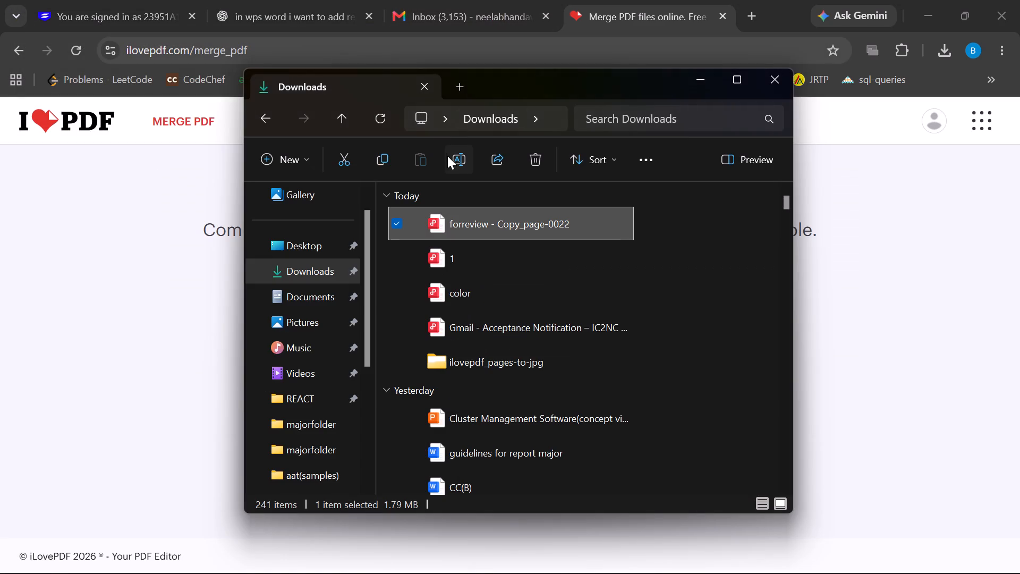
left_click(457, 157)
key("2")
key("Return")
Back in Chrome, add 1.pdf and 2.pdf from Downloads, in that order, to the iLovePDF merge.
key("alt+Tab")
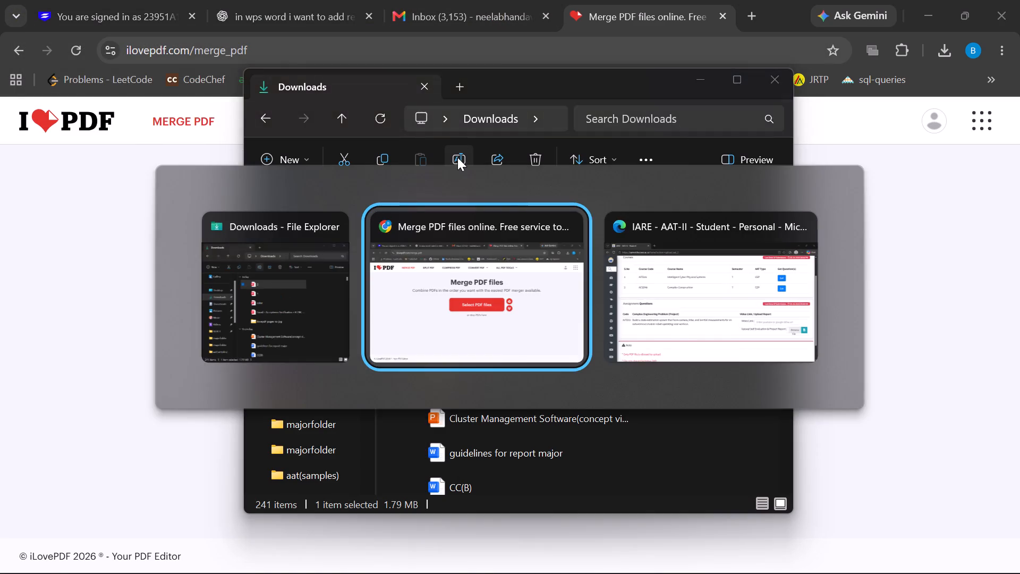
left_click(483, 285)
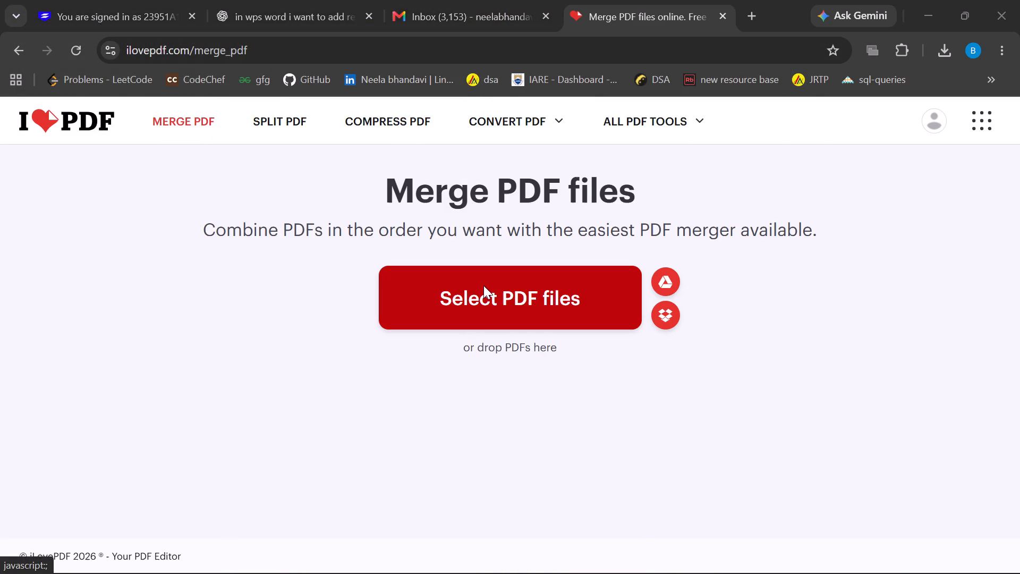
left_click(56, 186)
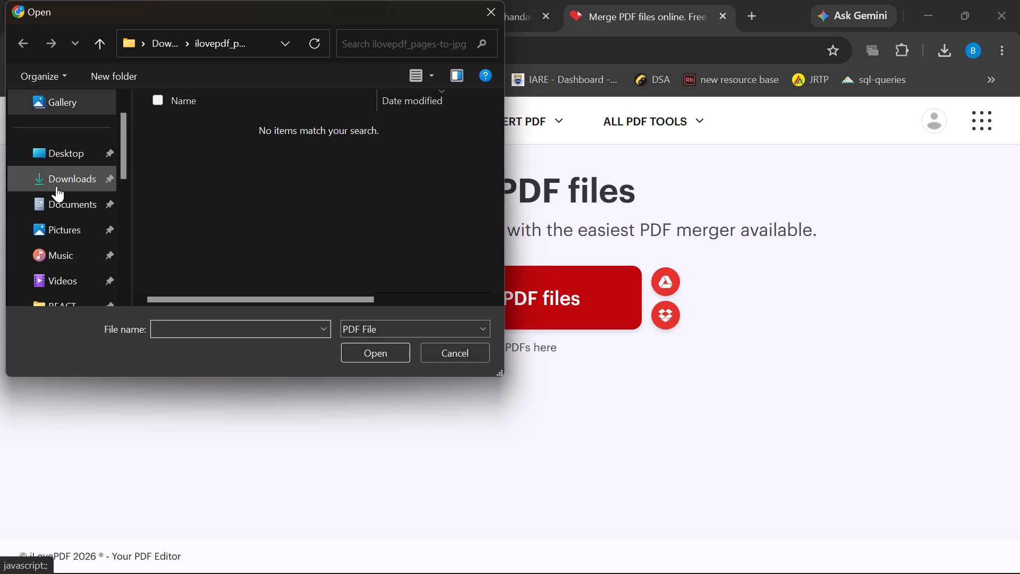
left_click(241, 171)
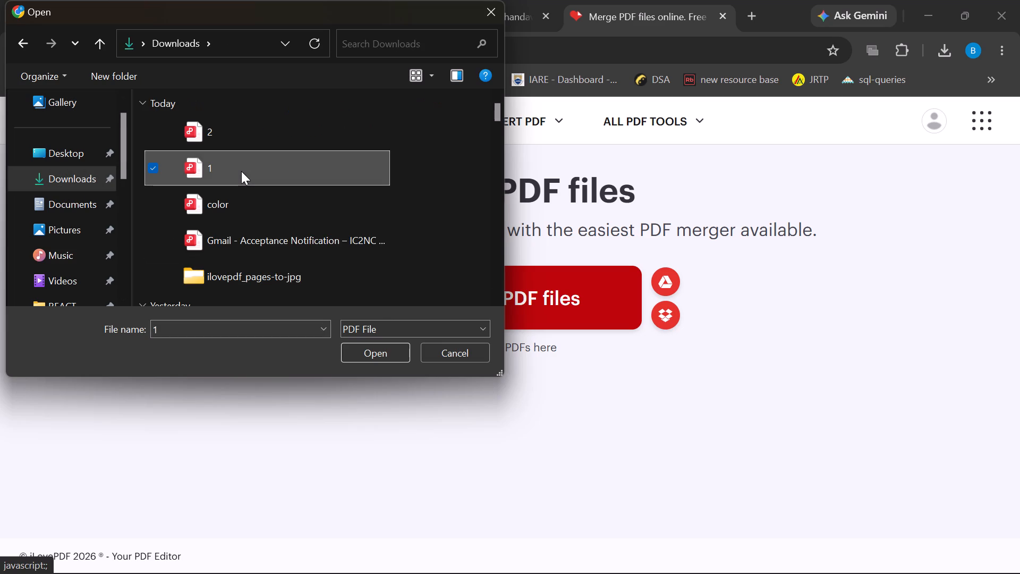
key("Return")
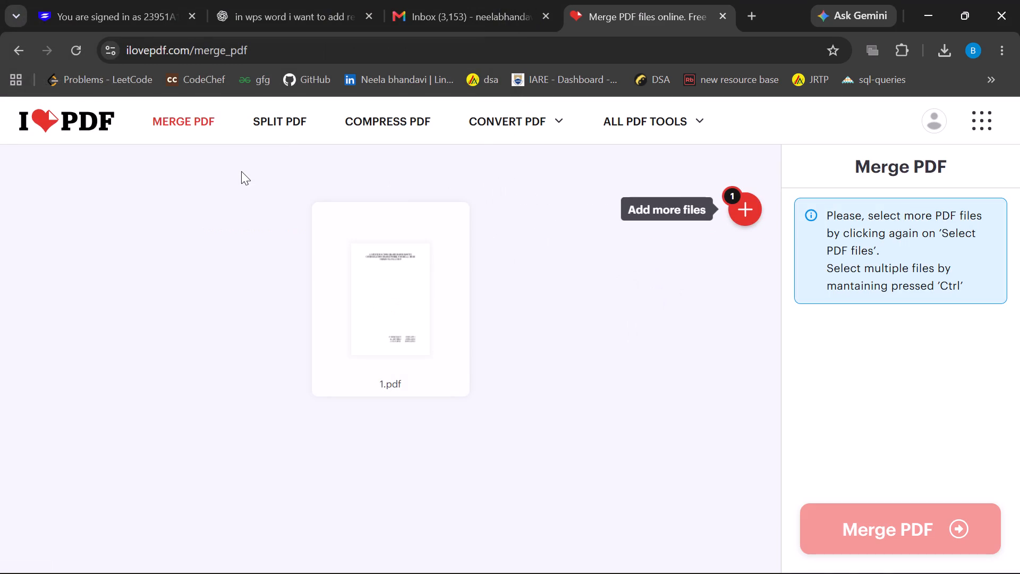
left_click(728, 213)
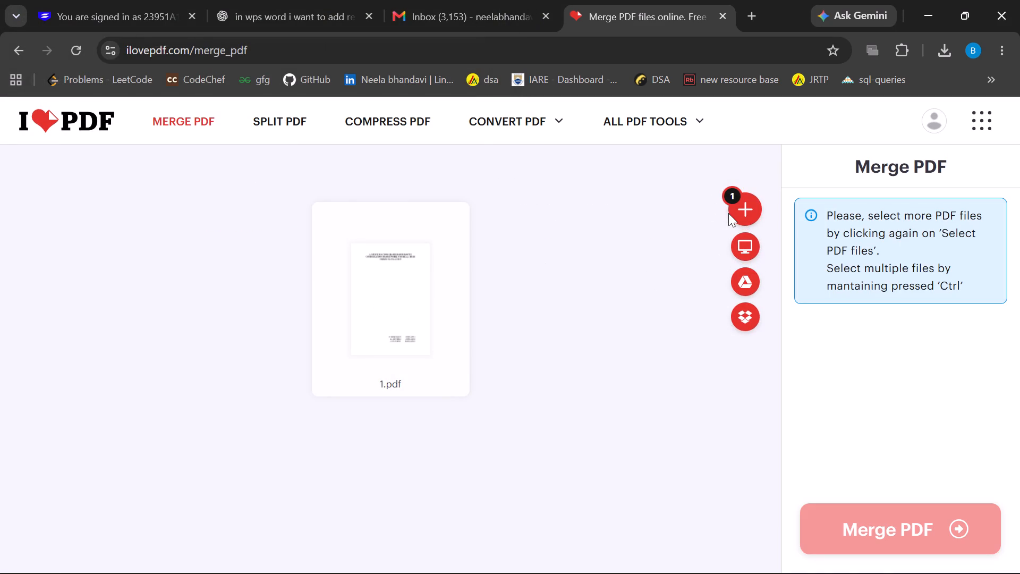
left_click(736, 211)
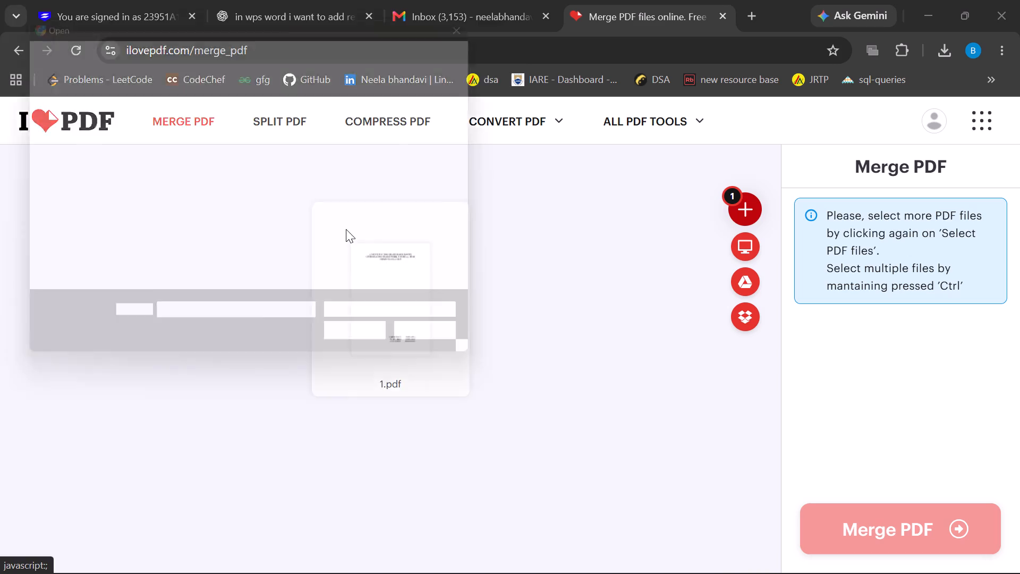
left_click_drag(222, 114, 214, 124)
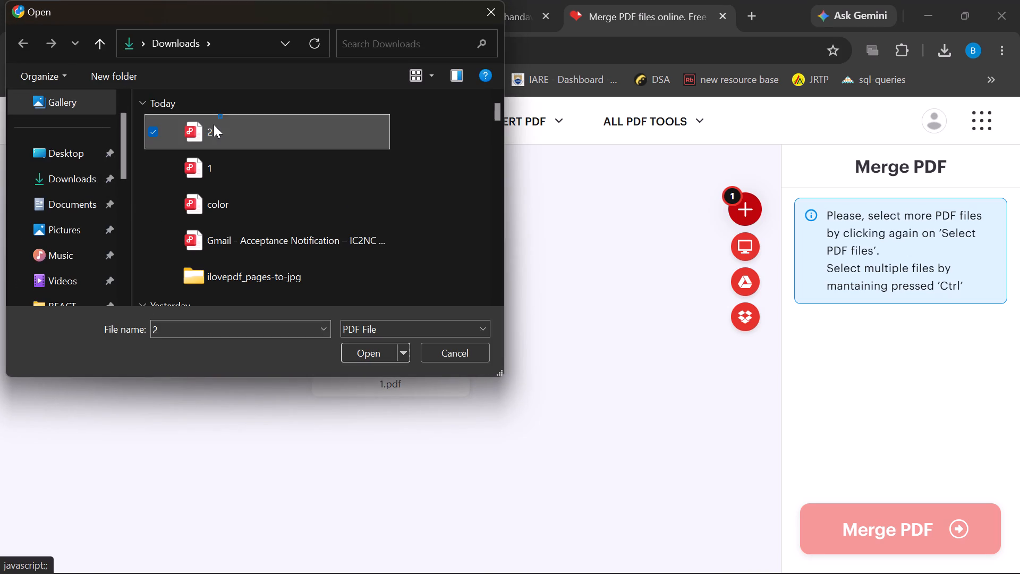
left_click_drag(214, 124, 211, 127)
double_click(211, 127)
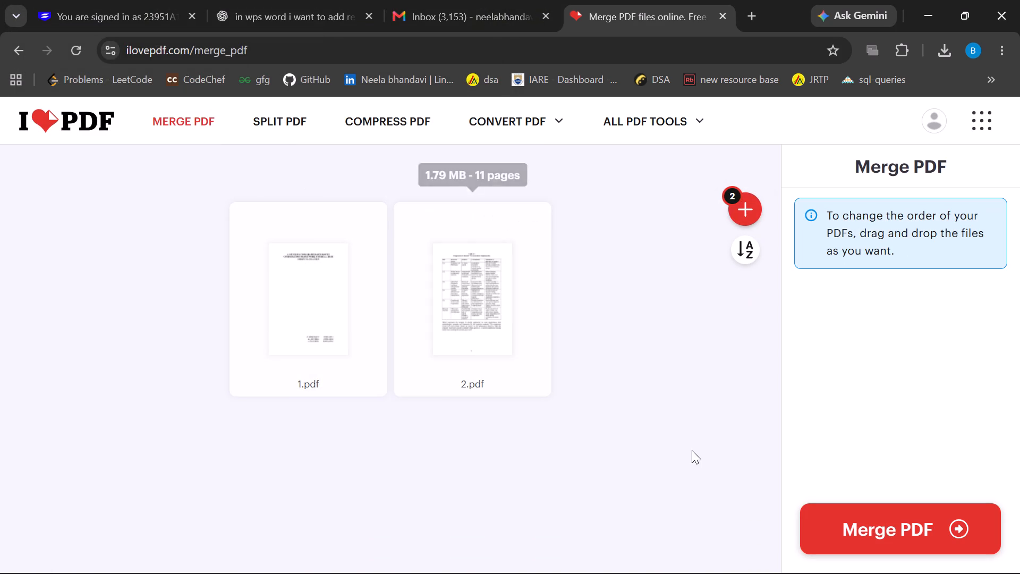
Merge the two PDFs and download the merged file.
left_click(819, 530)
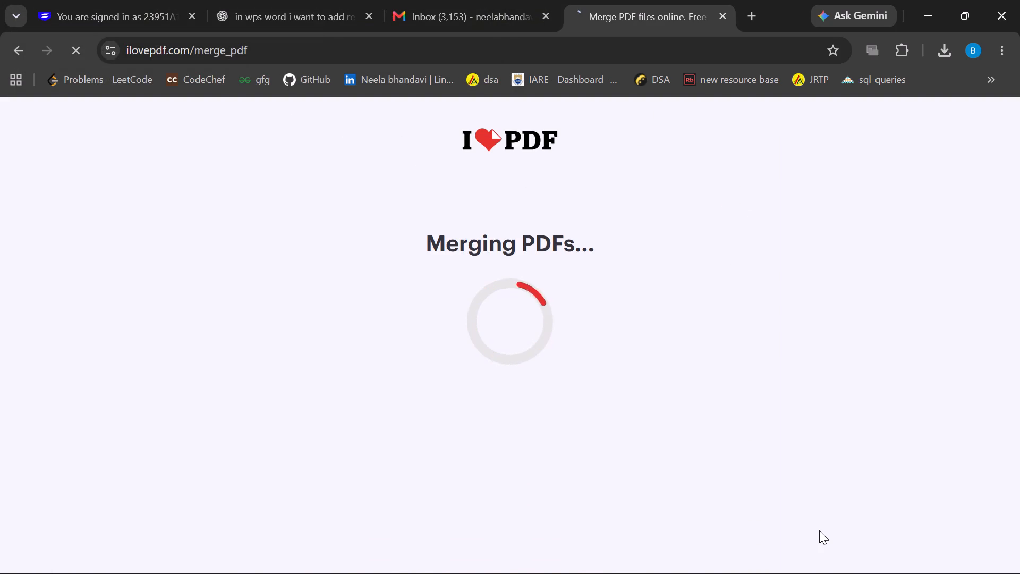
left_click(569, 267)
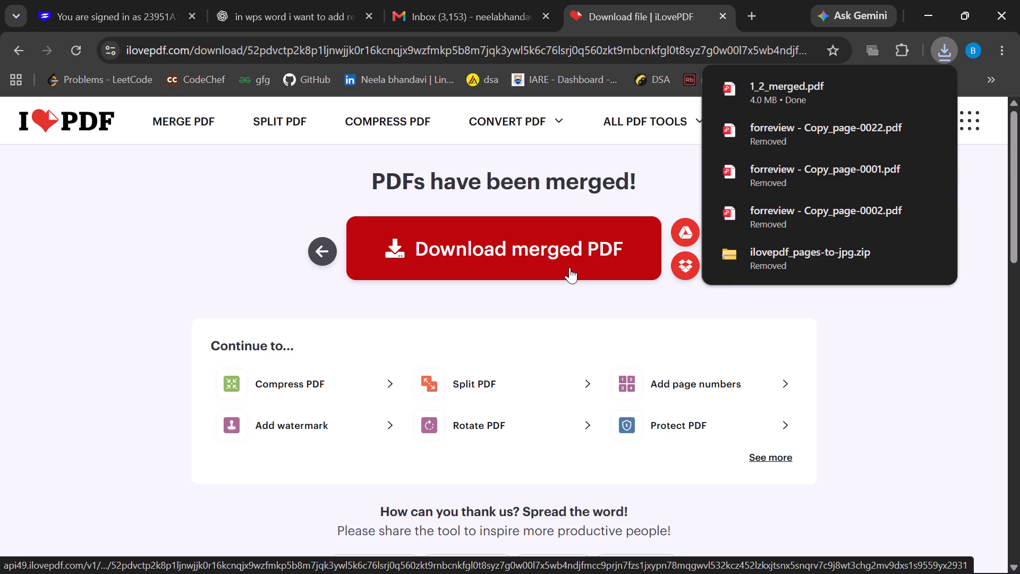
Switch to the Downloads folder in File Explorer and delete the separate PDFs 1 and 2.
key("alt+Tab")
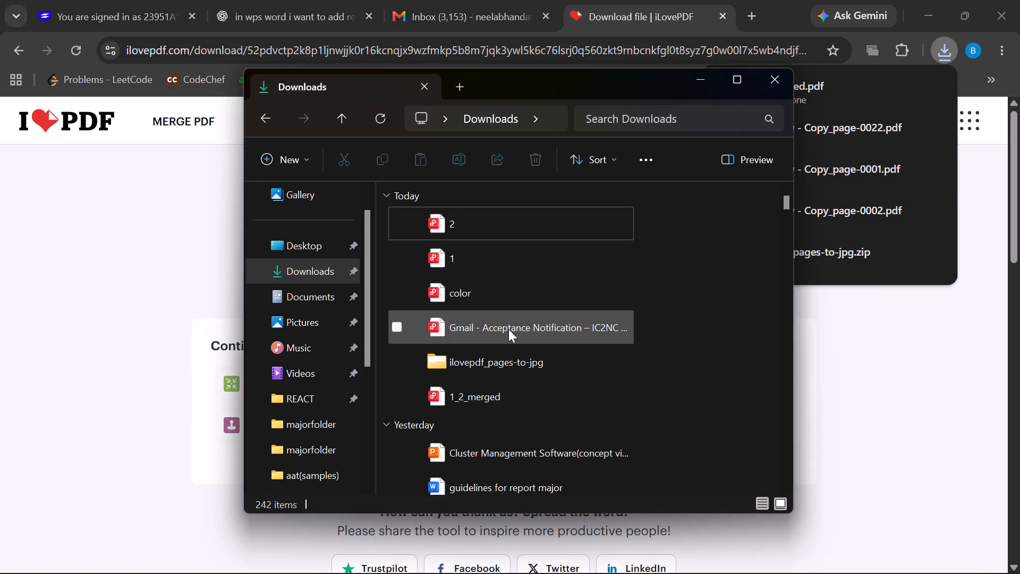
left_click(501, 241)
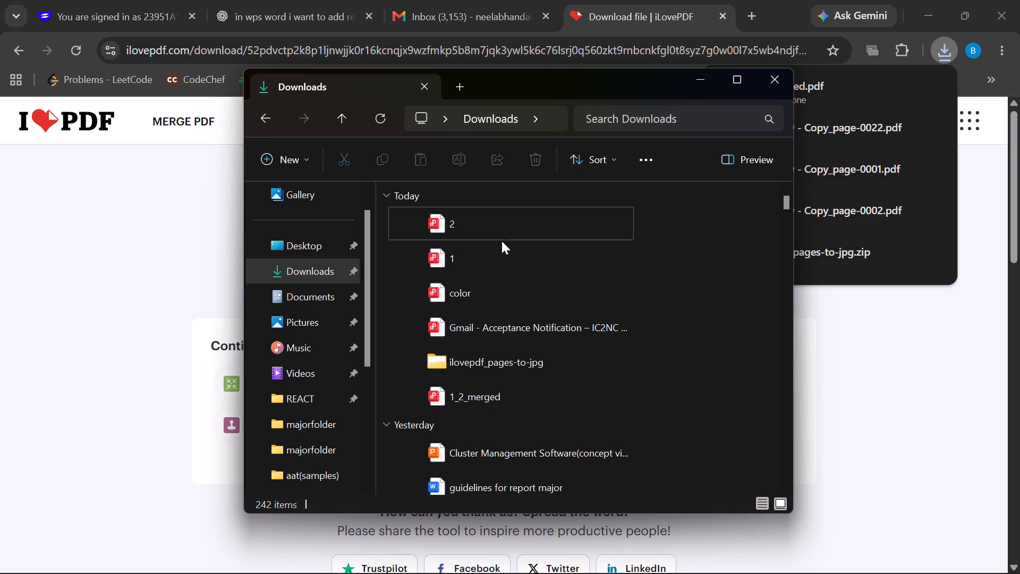
left_click(493, 251)
key("shift+Up")
key("Delete")
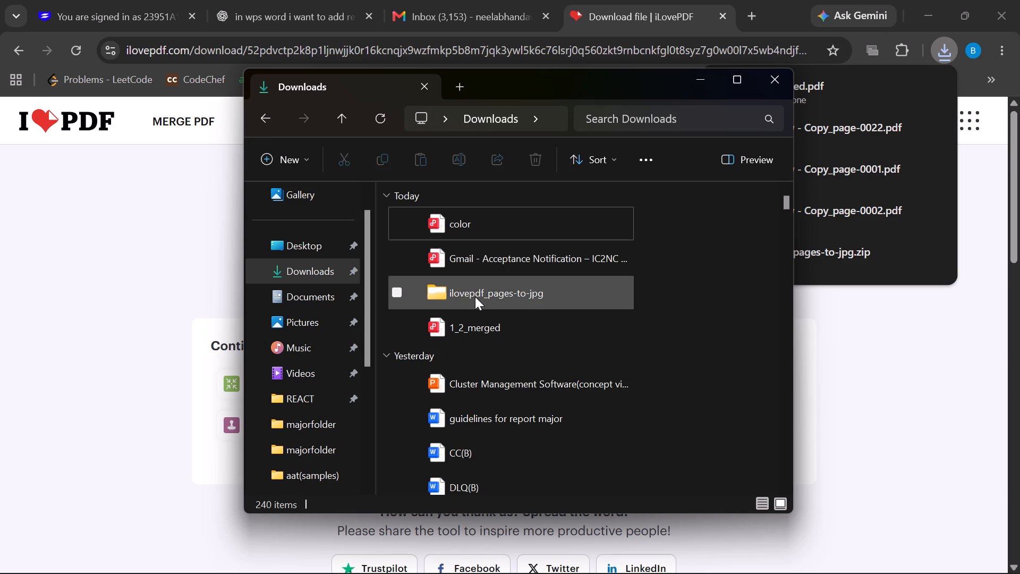
Delete the ilovepdf_pages-to-jpg folder and the Gmail acceptance notification PDF from Downloads.
left_click(475, 297)
key("Delete")
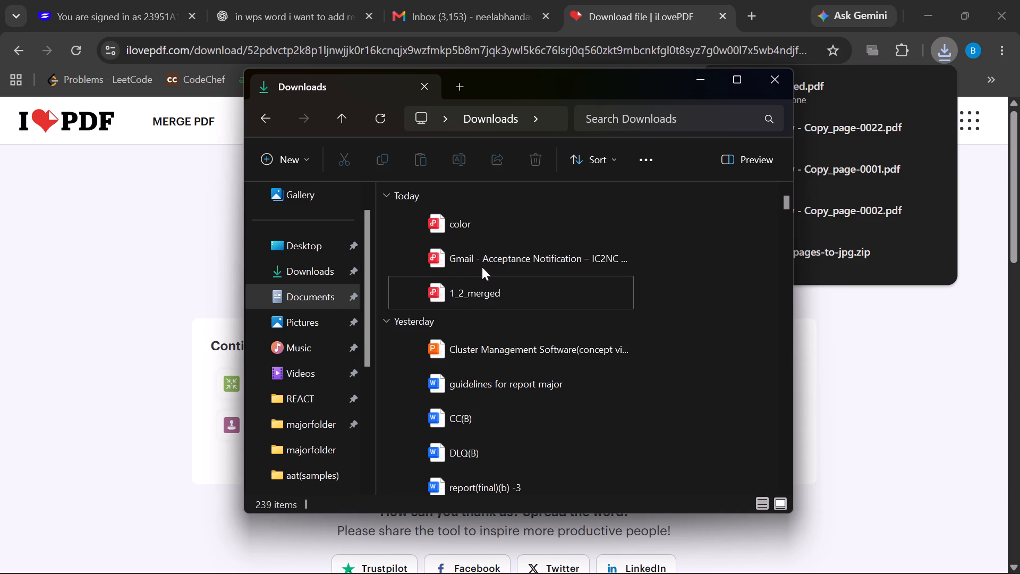
left_click(482, 267)
key("Delete")
Rename the 1_2_merged PDF in Downloads as "black and white".
left_click(482, 267)
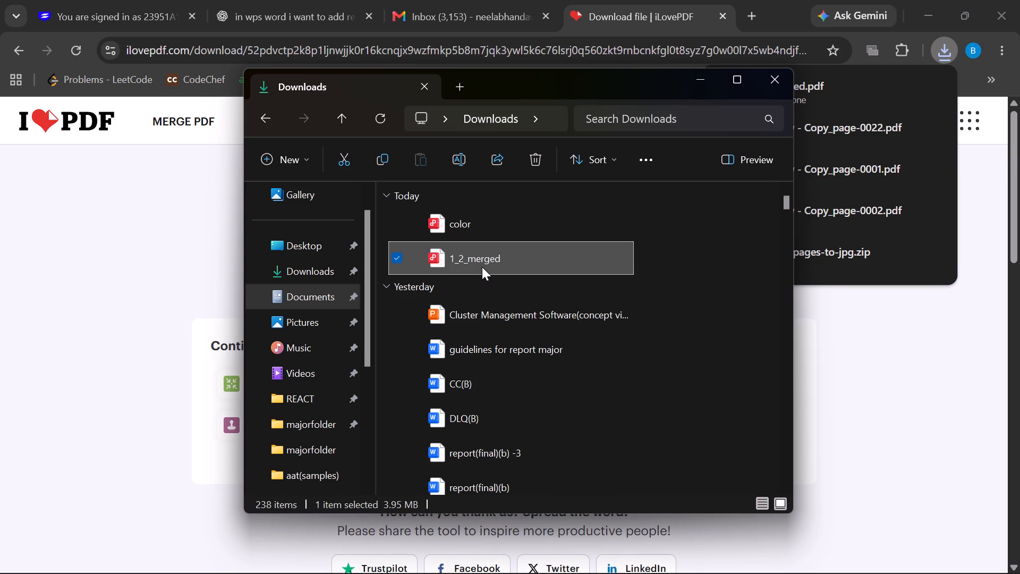
left_click(467, 166)
type("black and white")
key("Return")
left_click(707, 302)
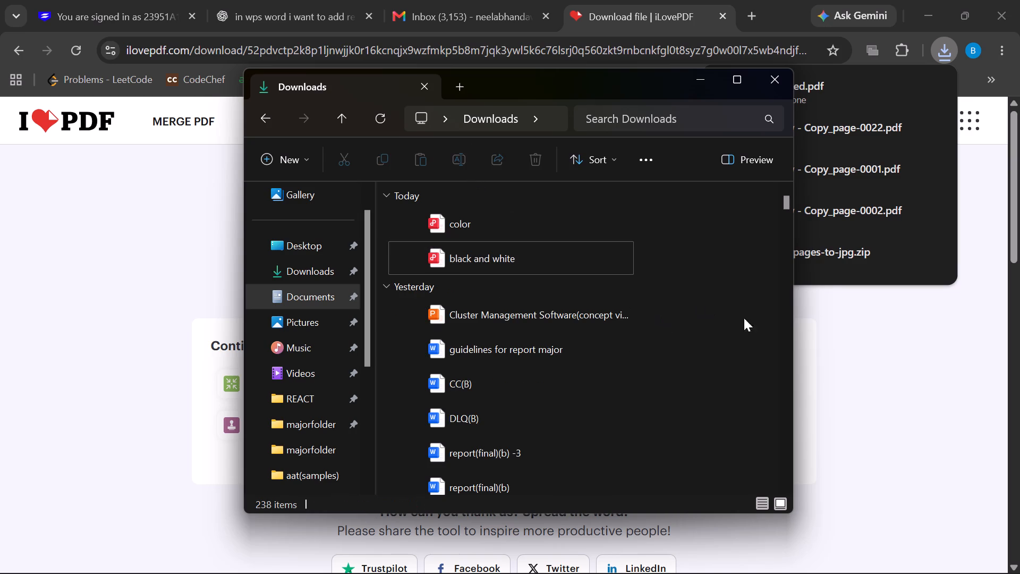
Delete the three Word documents report(final)(b) -3, report(final)(b) and report(final)(b) -2 from the Downloads folder.
left_click(826, 346)
key("alt+Tab")
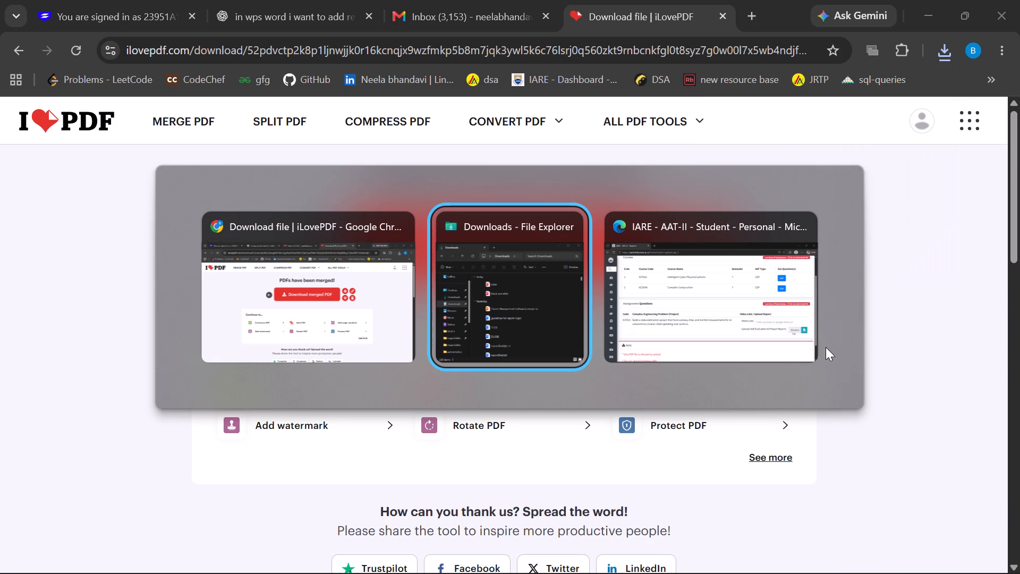
scroll(610, 334, "down", 1)
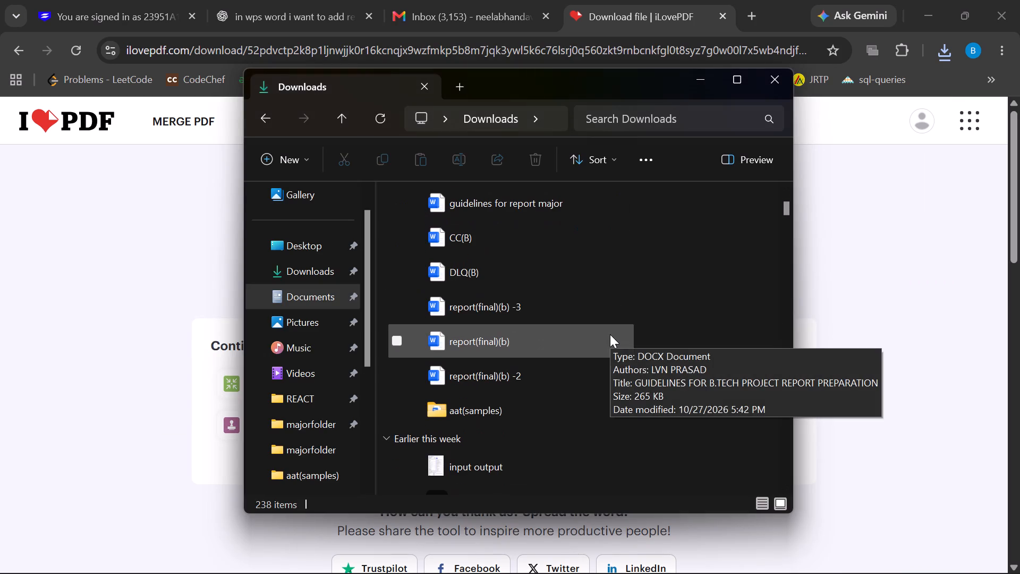
scroll(610, 334, "down", 1)
left_click(580, 238)
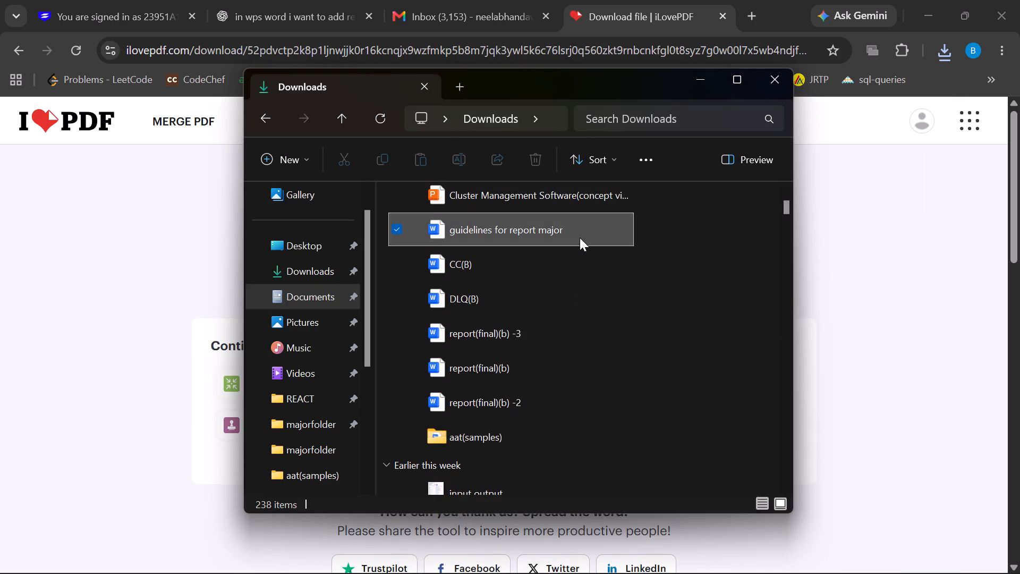
left_click(535, 342)
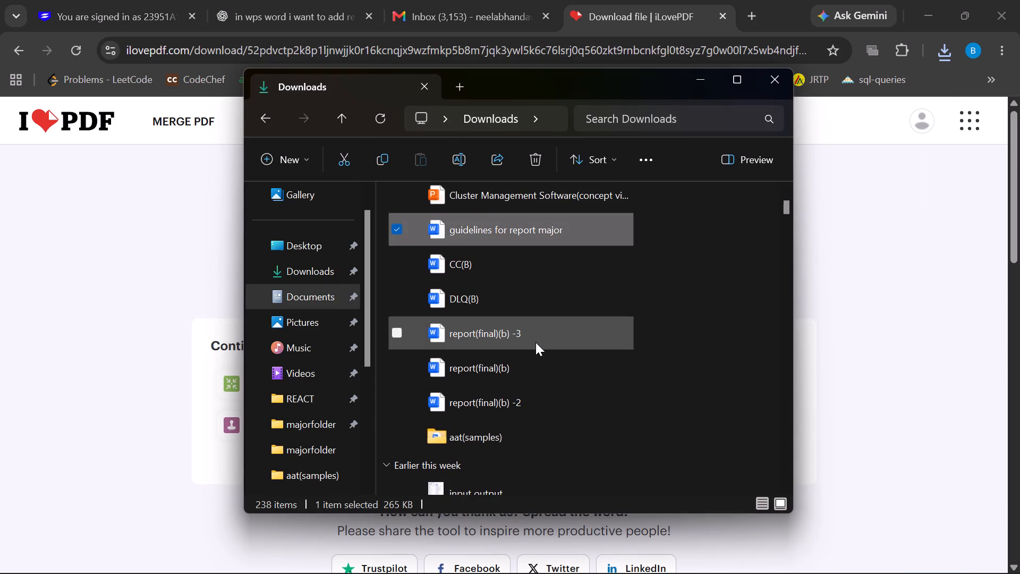
key("shift+Down")
key("shift+Down")
key("Delete")
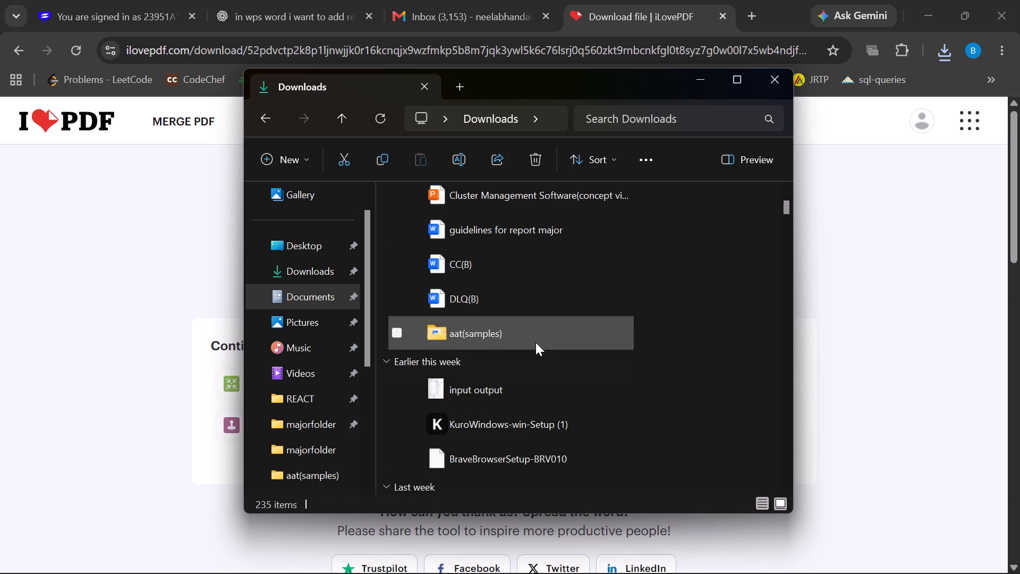
Go to the Desktop and open majorfolder inside the AI_Route_major folder.
scroll(535, 342, "up", 1)
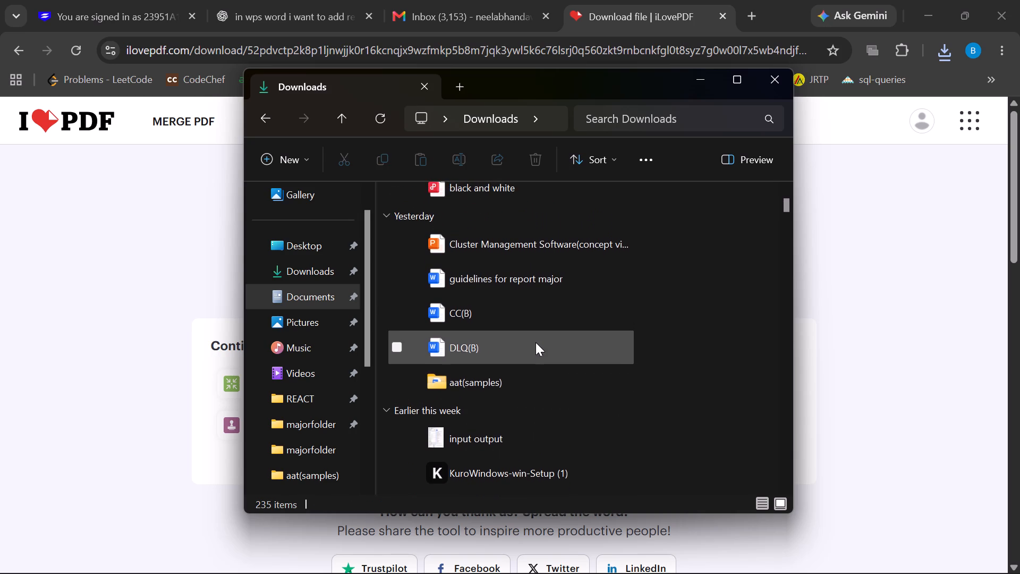
scroll(535, 342, "up", 1)
left_click(303, 275)
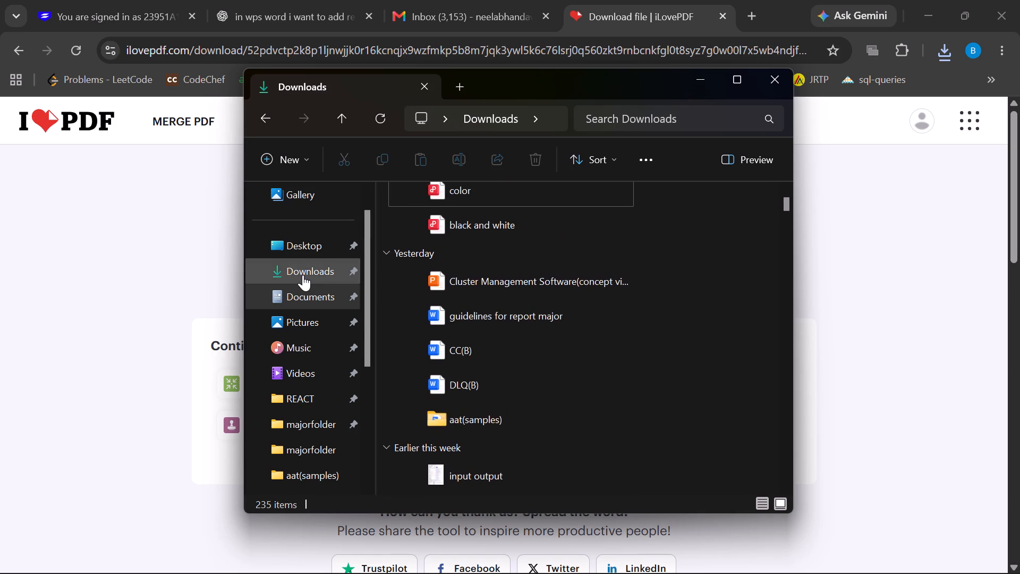
left_click(309, 253)
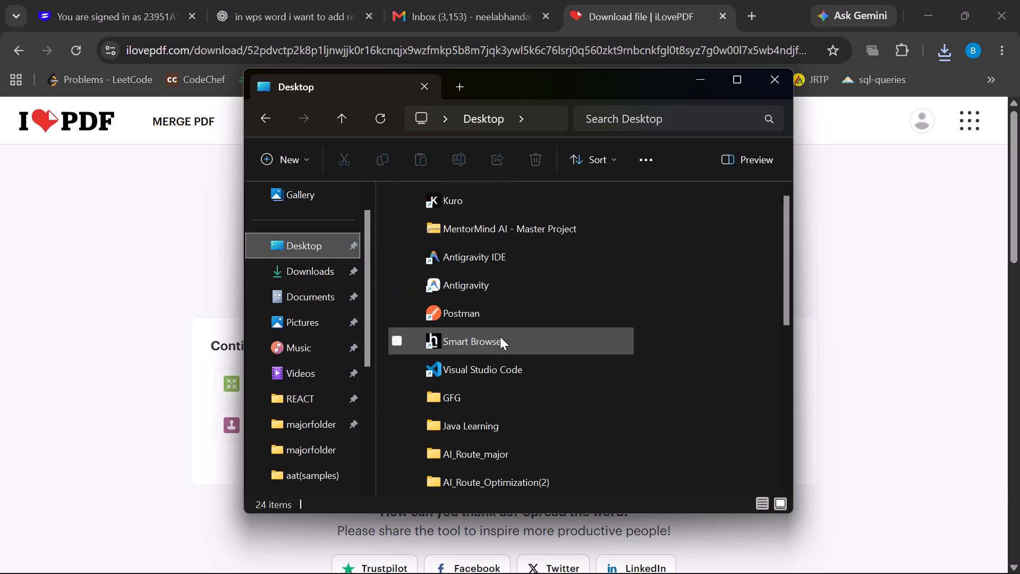
scroll(500, 336, "down", 2)
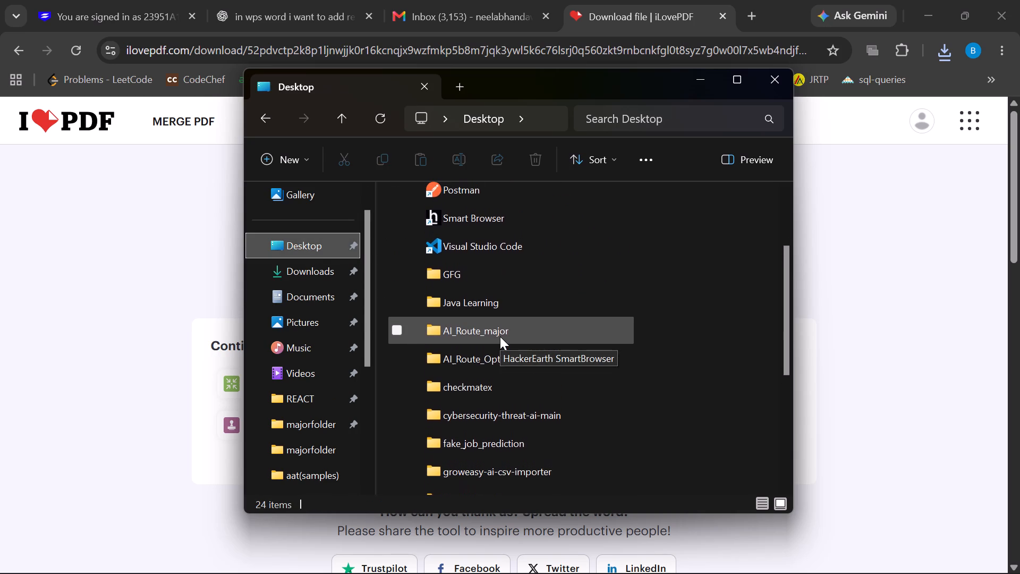
double_click(500, 336)
scroll(500, 336, "down", 1)
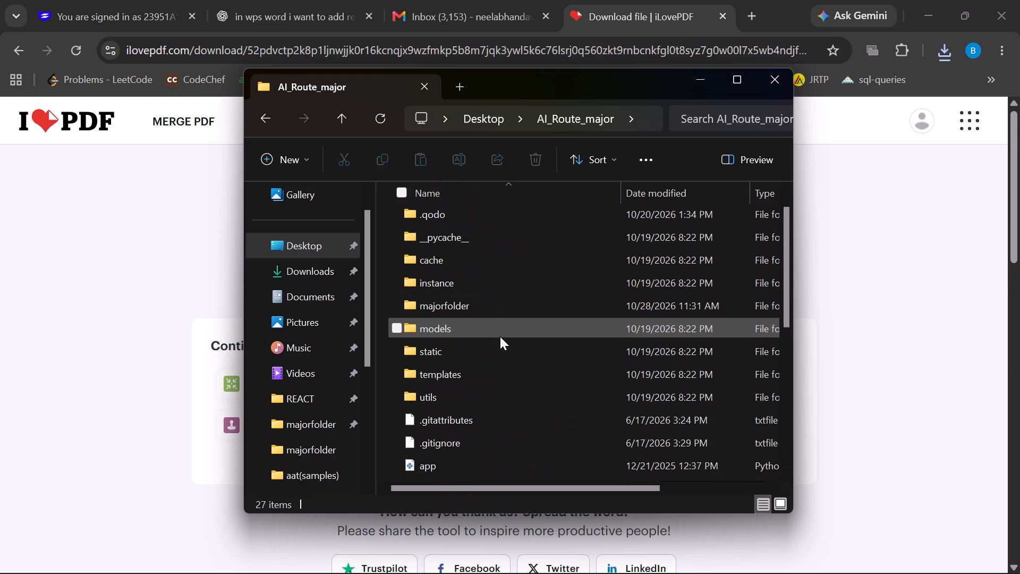
scroll(500, 336, "down", 1)
double_click(505, 322)
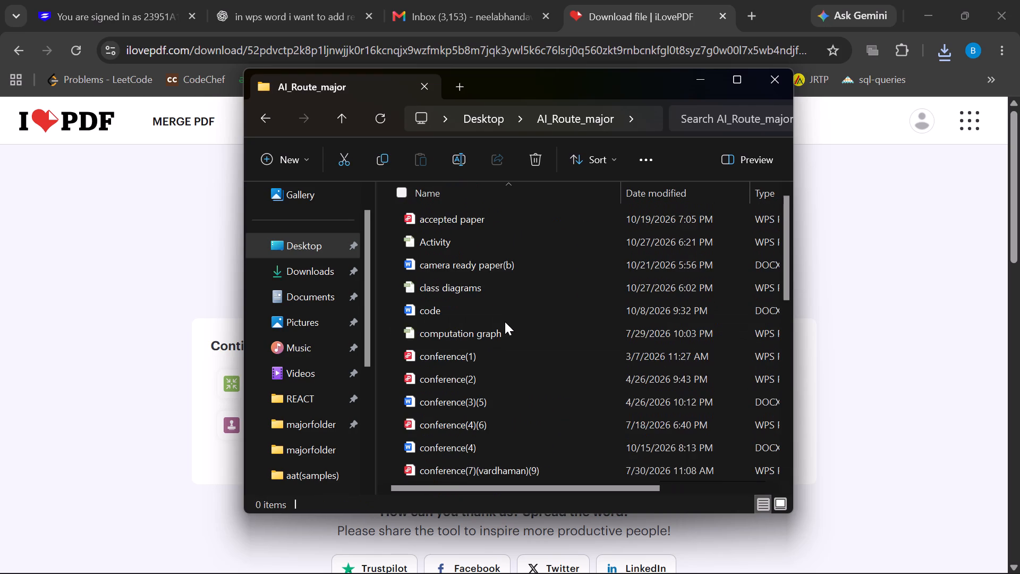
Open the forreview Word document from majorfolder to check its content, and close it again.
scroll(505, 322, "down", 3)
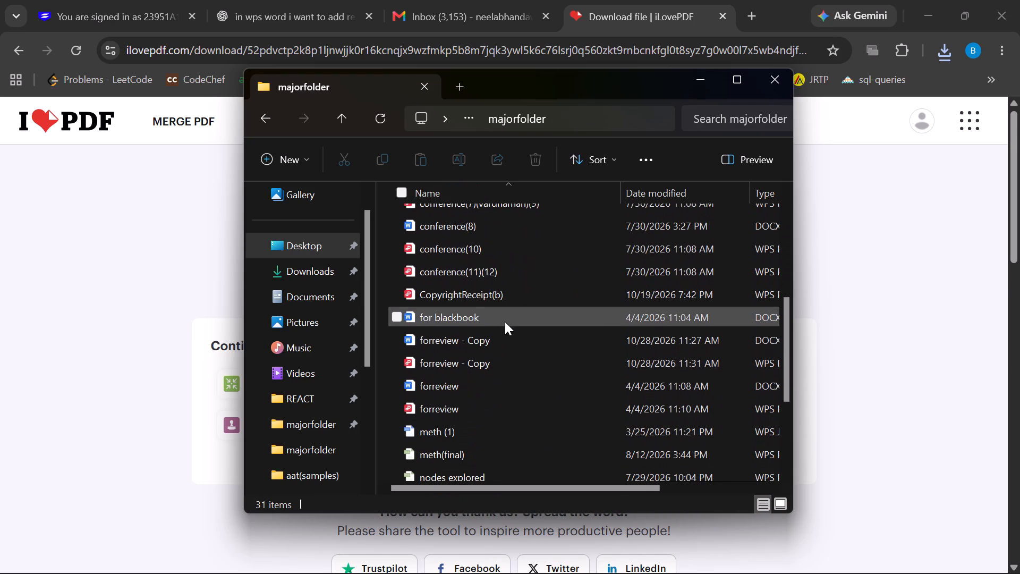
scroll(505, 322, "down", 2)
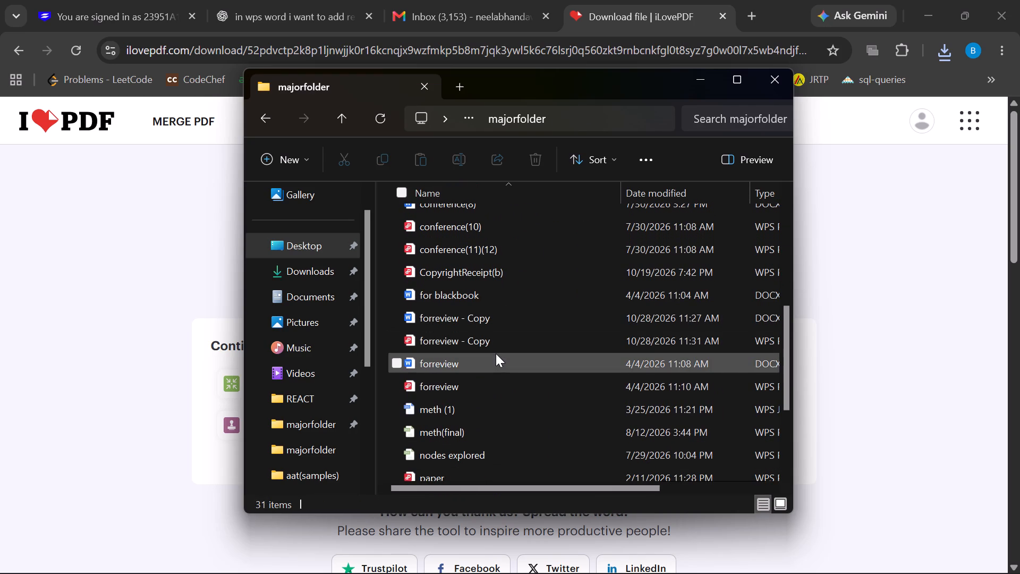
double_click(496, 355)
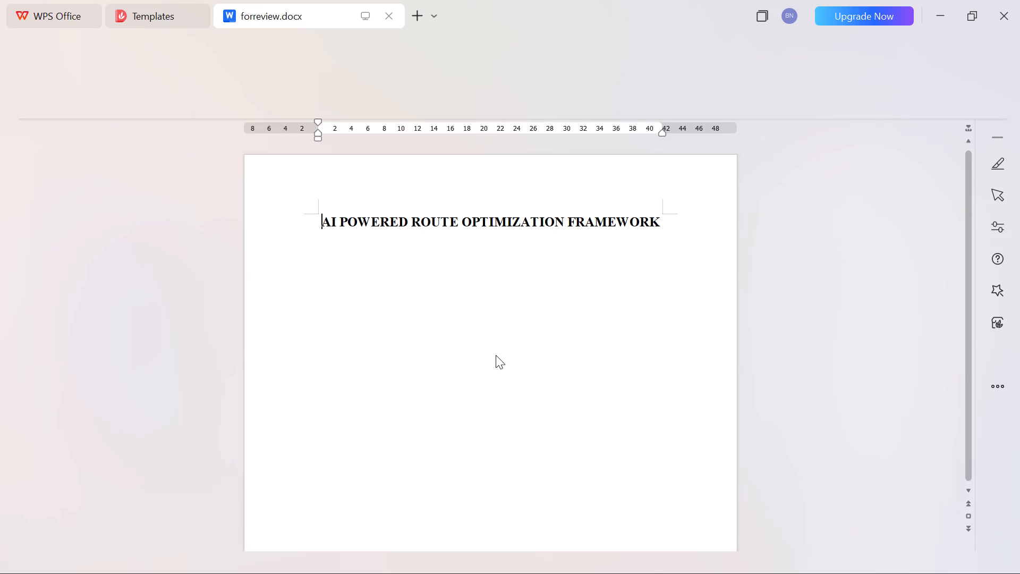
scroll(496, 355, "down", 11)
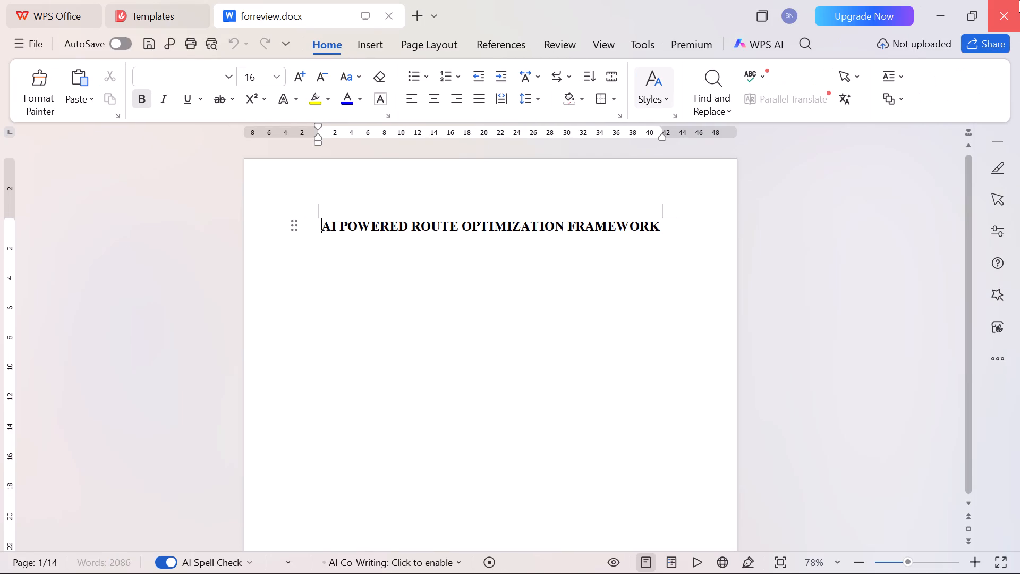
left_click(1019, 0)
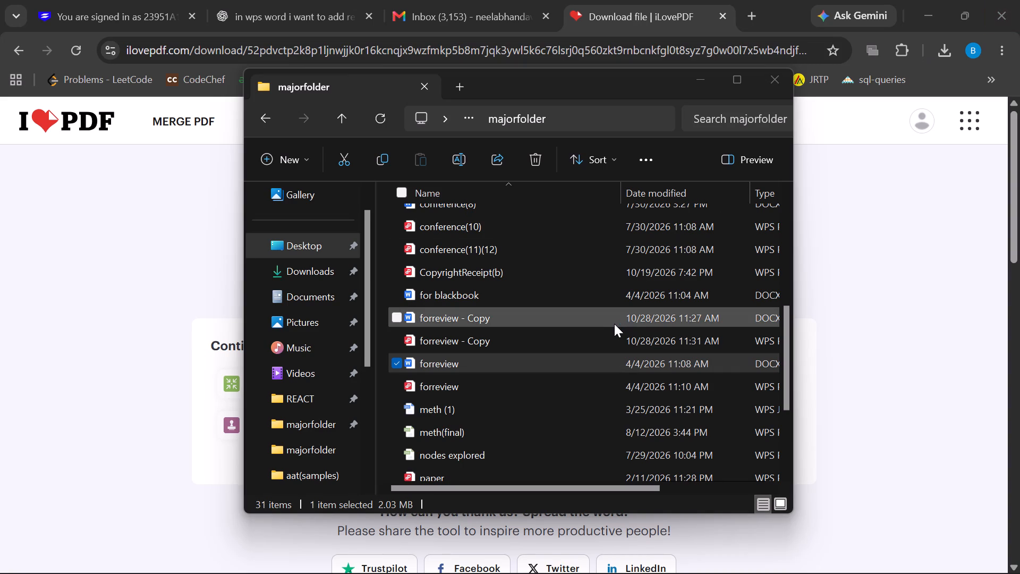
Delete both the forreview Word document and the forreview PDF from majorfolder, keeping the "forreview - Copy" files.
left_click(397, 384)
key("Delete")
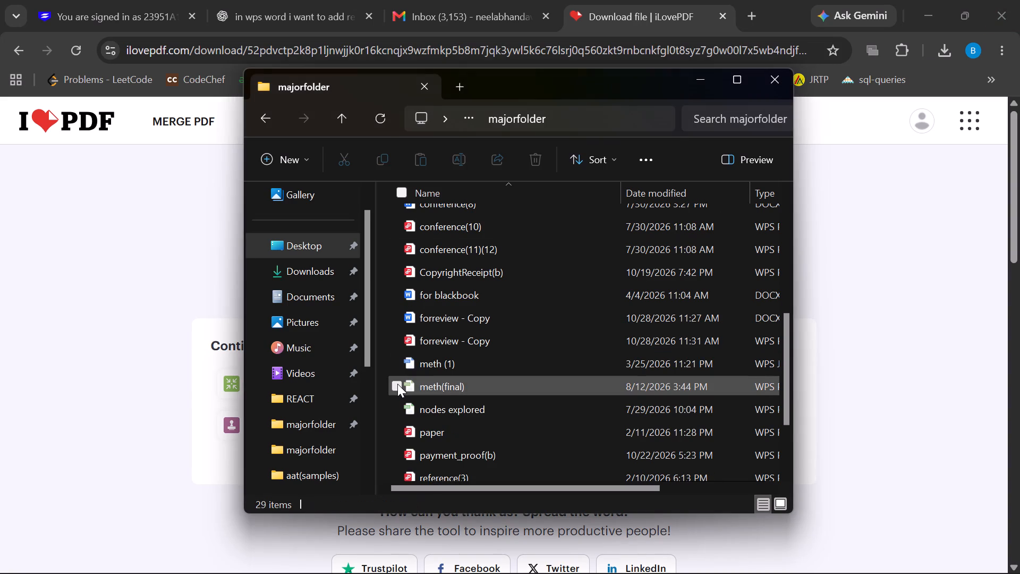
Look through the remaining files in majorfolder.
scroll(397, 384, "up", 4)
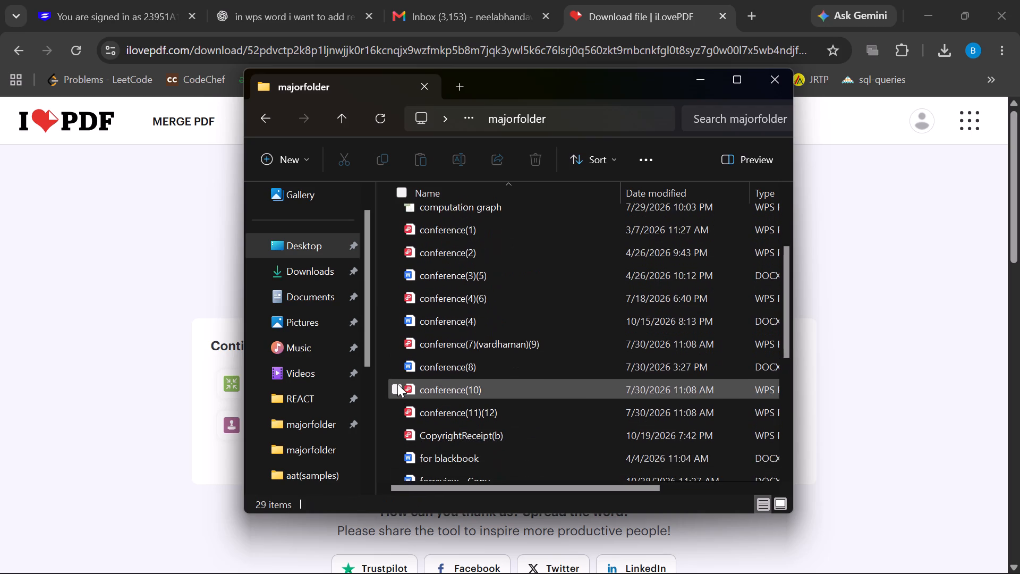
scroll(397, 384, "up", 3)
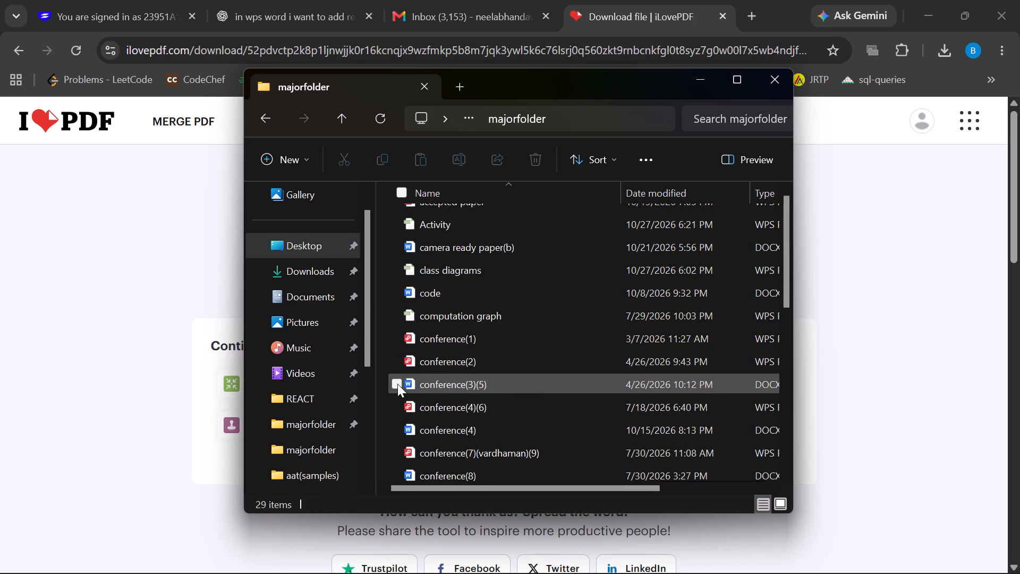